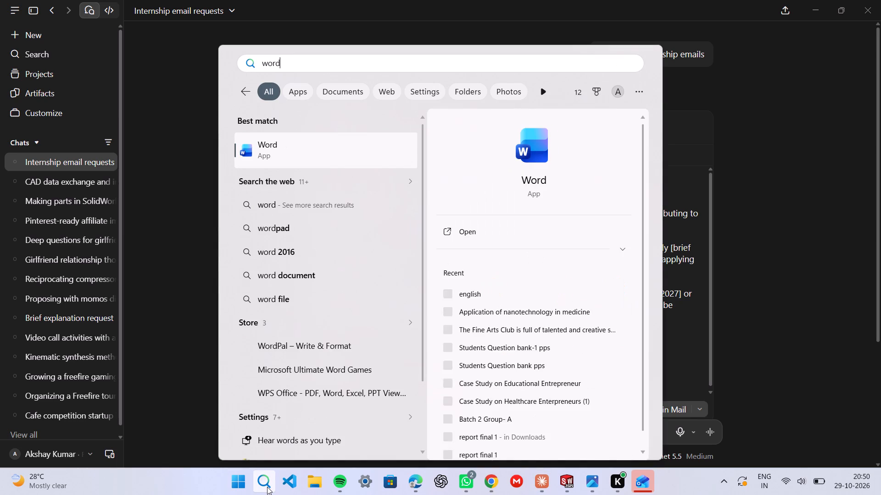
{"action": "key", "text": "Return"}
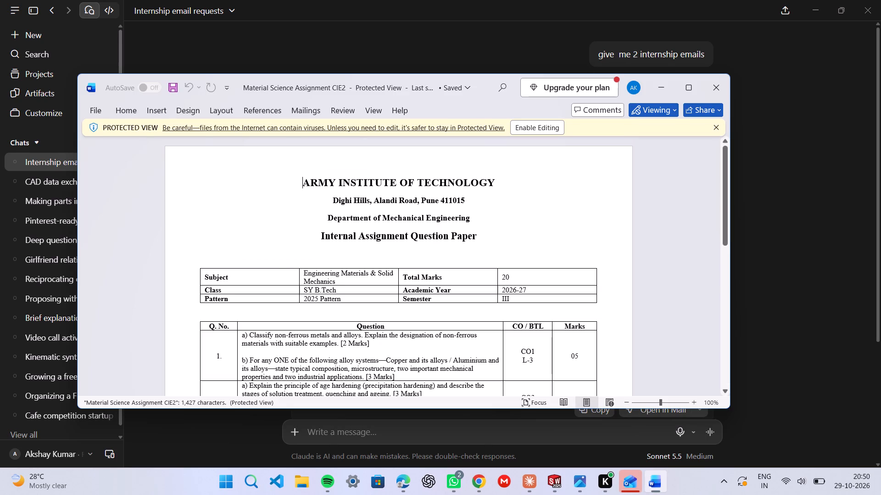
{"action": "scroll", "coordinate": [481, 297], "scroll_direction": "down", "scroll_amount": 3}
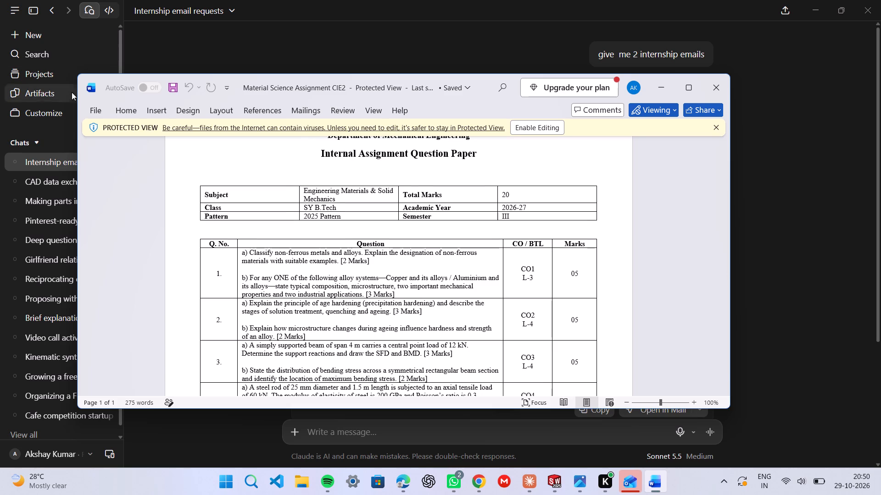
{"action": "left_click", "coordinate": [101, 108]}
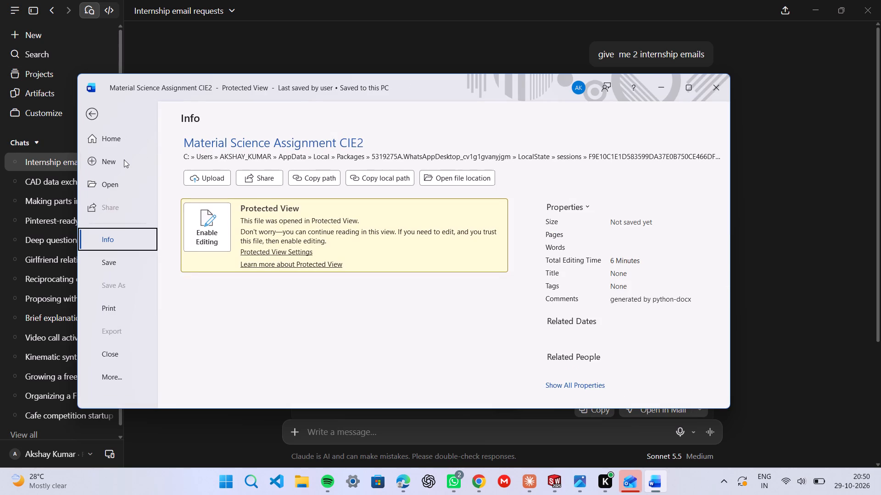
{"action": "left_click", "coordinate": [123, 162]}
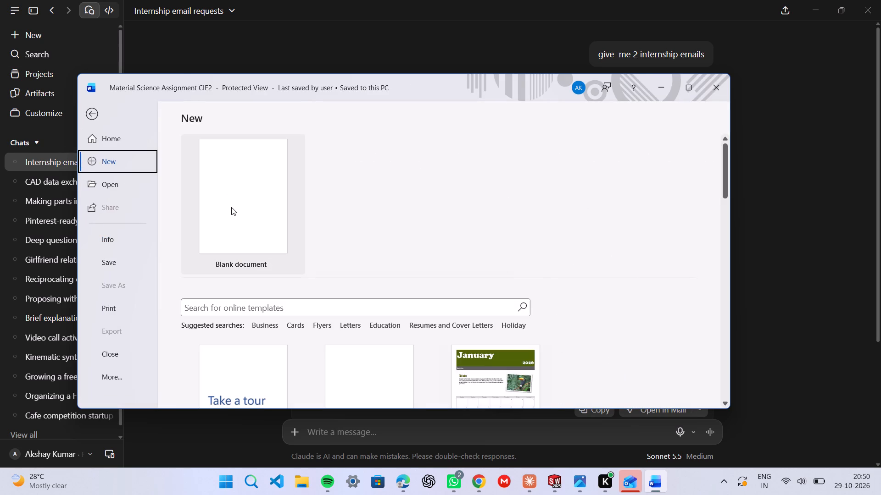
{"action": "left_click", "coordinate": [231, 209]}
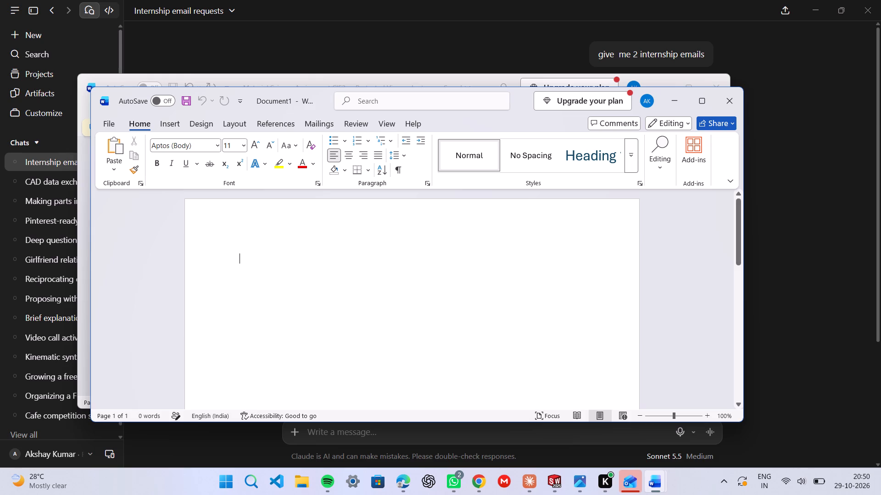
Paste the copied outreach email into the blank document and maximize the document window.
{"action": "key", "text": "ctrl+v"}
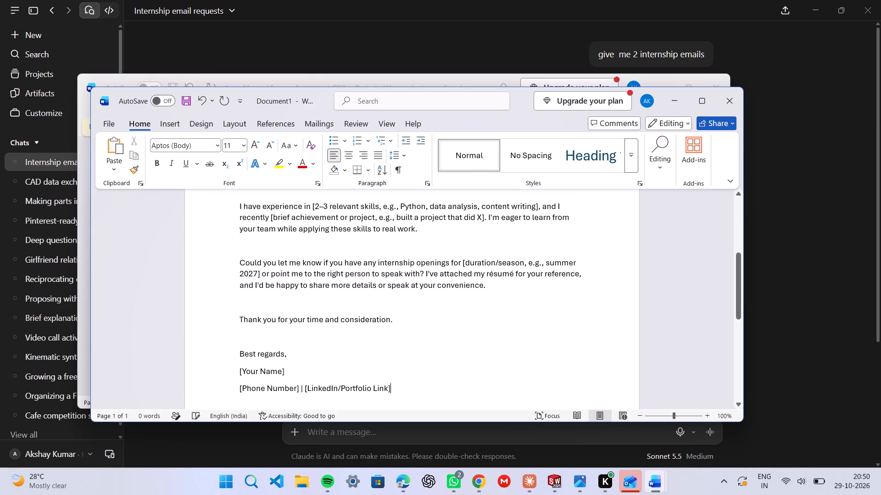
{"action": "left_click", "coordinate": [698, 106]}
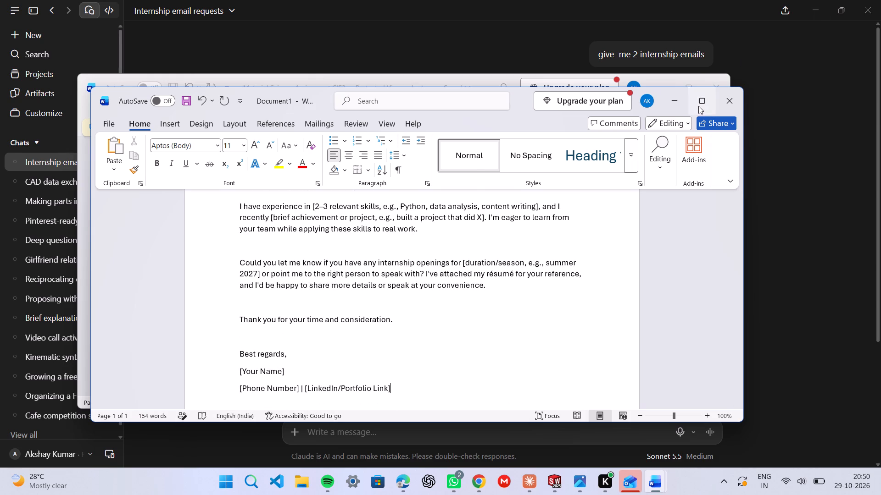
Insert an empty line above the email's Subject line and centre-align it.
{"action": "scroll", "coordinate": [396, 199], "scroll_direction": "up", "scroll_amount": 7}
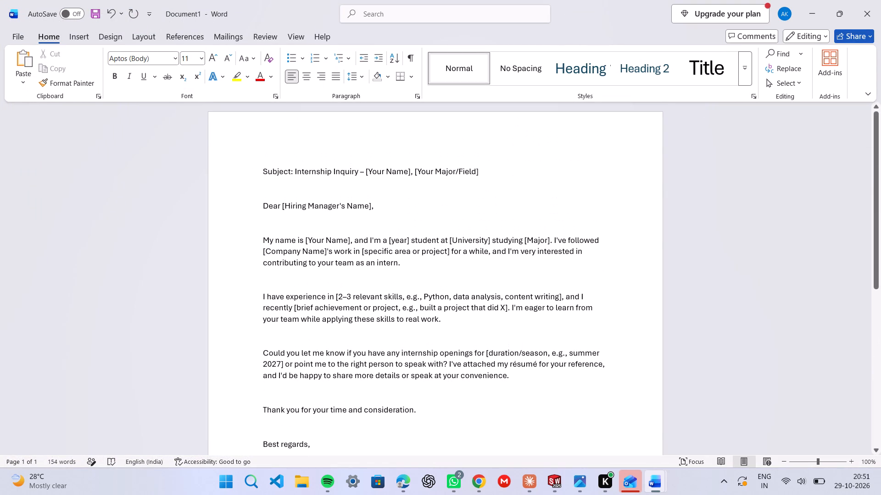
{"action": "scroll", "coordinate": [395, 199], "scroll_direction": "up", "scroll_amount": 2}
{"action": "left_click", "coordinate": [392, 155]}
{"action": "left_click", "coordinate": [274, 170]}
{"action": "left_click", "coordinate": [266, 169]}
{"action": "left_click", "coordinate": [263, 166]}
{"action": "key", "text": "Return"}
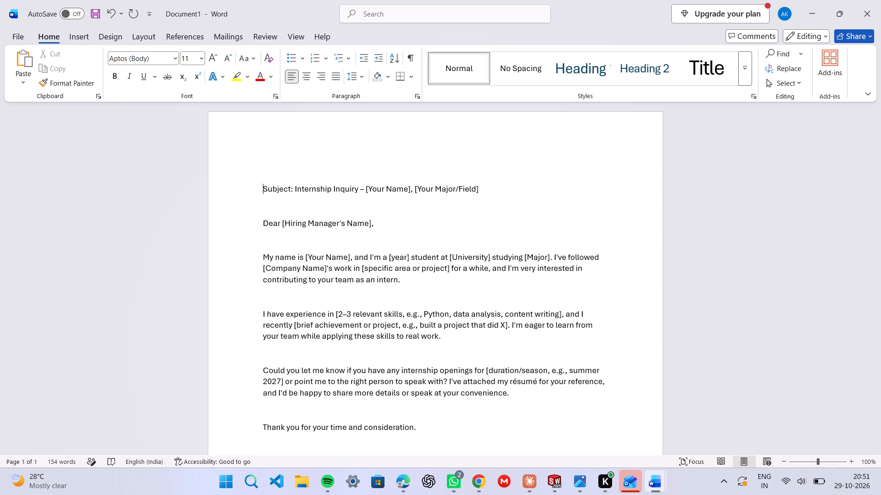
{"action": "key", "text": "Up"}
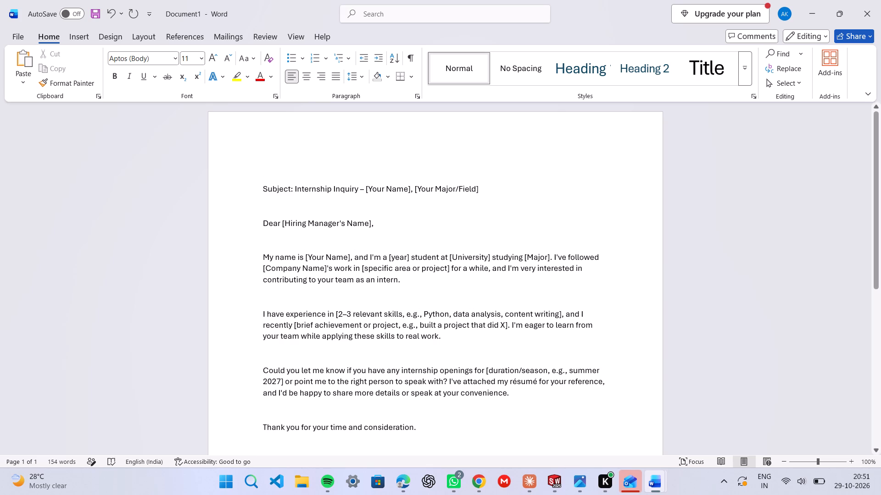
{"action": "left_click", "coordinate": [307, 70]}
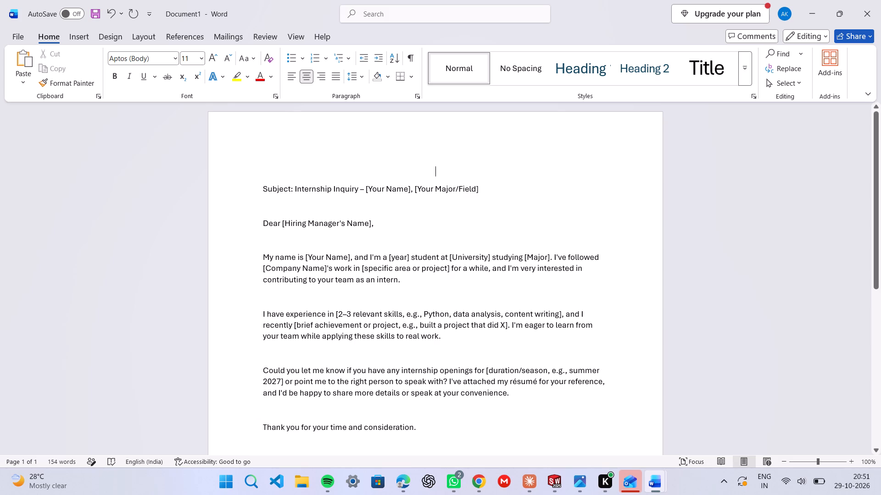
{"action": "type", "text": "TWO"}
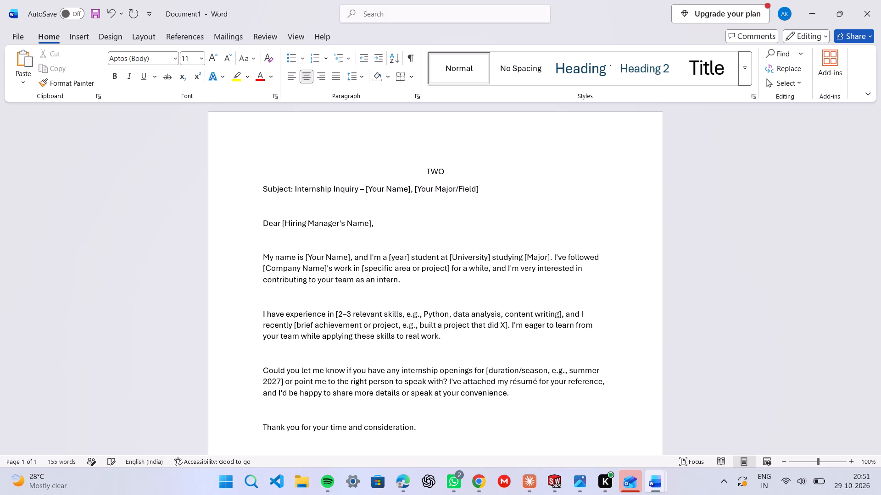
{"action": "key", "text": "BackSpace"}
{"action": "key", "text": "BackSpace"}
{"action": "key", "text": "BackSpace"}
Enter the bold title "TWO INTERNSHIP EMAILS" on the centred line above the Subject line.
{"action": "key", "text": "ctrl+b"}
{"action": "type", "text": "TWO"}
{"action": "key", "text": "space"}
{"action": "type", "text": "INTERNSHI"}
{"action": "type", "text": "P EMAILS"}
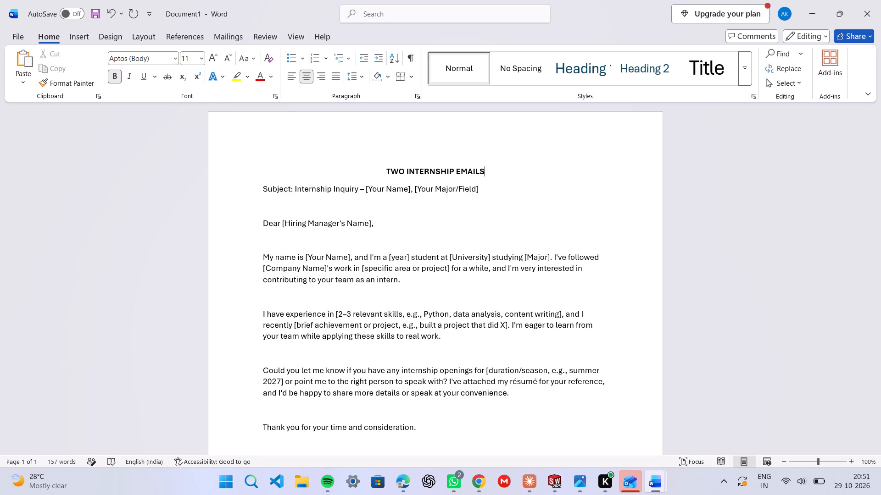
Add the non-bold centred subtitle "Mechanical Design internship" on a new line below the title.
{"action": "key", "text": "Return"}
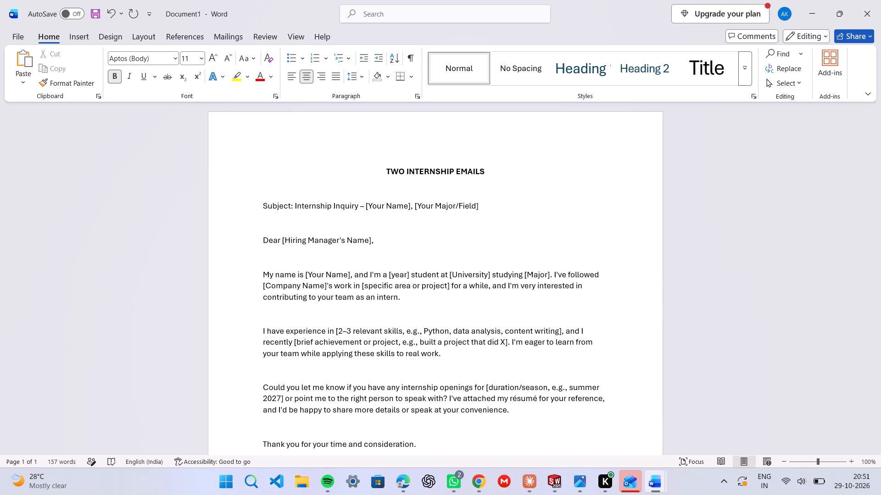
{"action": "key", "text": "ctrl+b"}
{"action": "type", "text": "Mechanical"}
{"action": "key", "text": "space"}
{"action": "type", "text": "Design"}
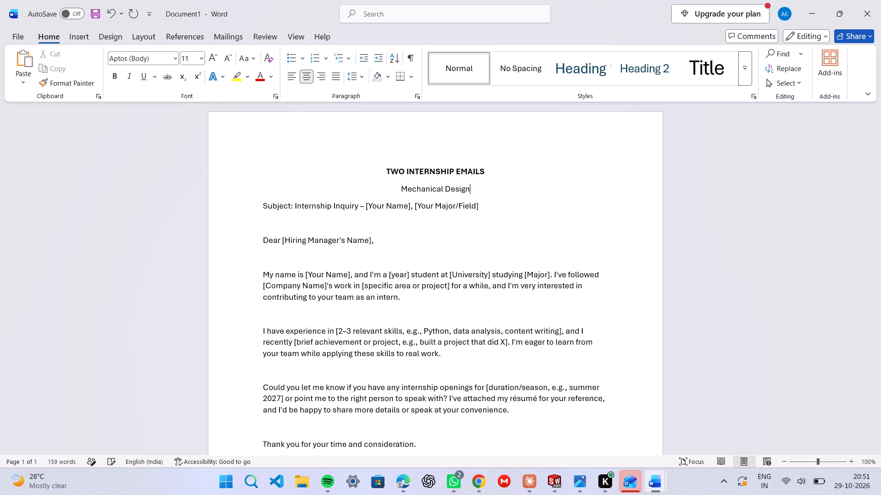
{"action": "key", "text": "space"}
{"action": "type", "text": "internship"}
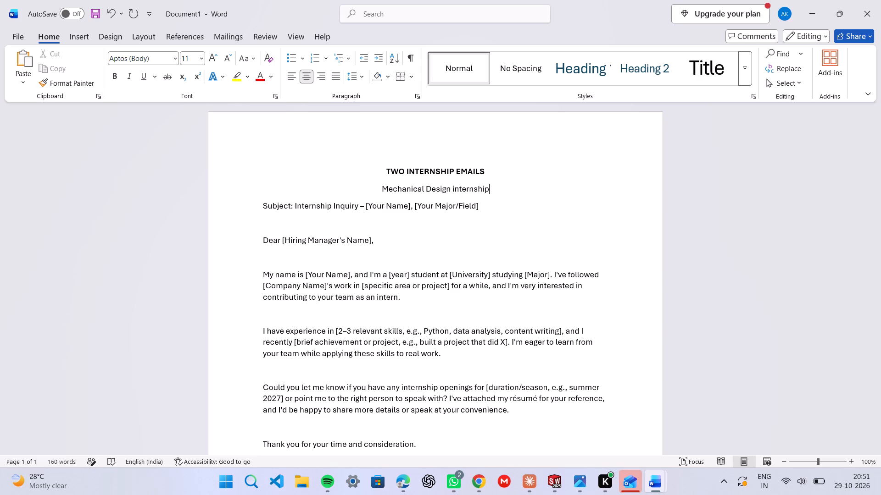
Add the bold centred heading "Email 1: Internship pitch Email" below the subtitle, followed by an empty line.
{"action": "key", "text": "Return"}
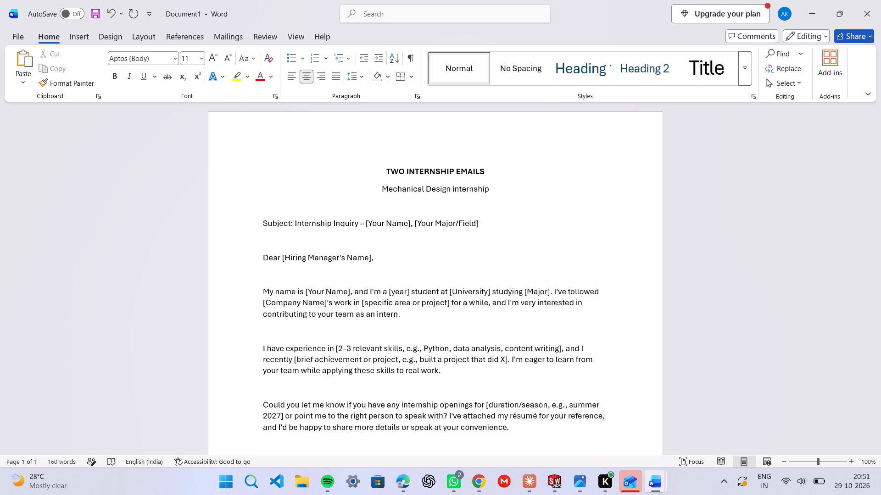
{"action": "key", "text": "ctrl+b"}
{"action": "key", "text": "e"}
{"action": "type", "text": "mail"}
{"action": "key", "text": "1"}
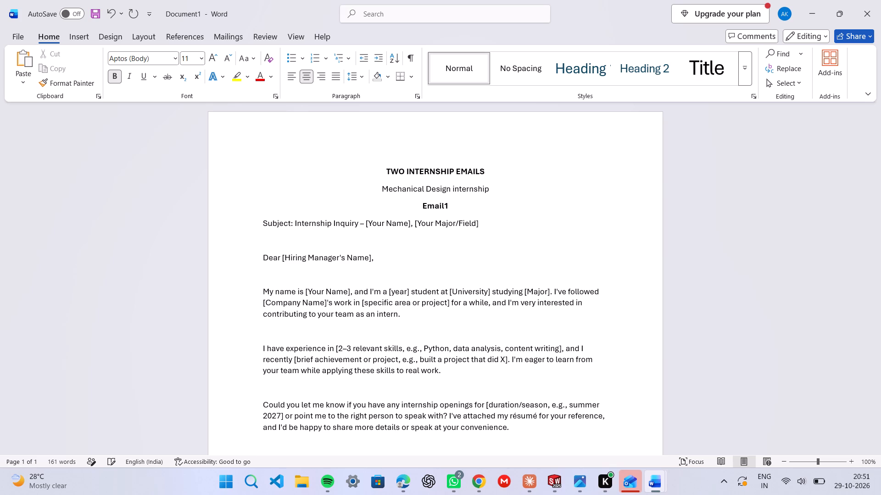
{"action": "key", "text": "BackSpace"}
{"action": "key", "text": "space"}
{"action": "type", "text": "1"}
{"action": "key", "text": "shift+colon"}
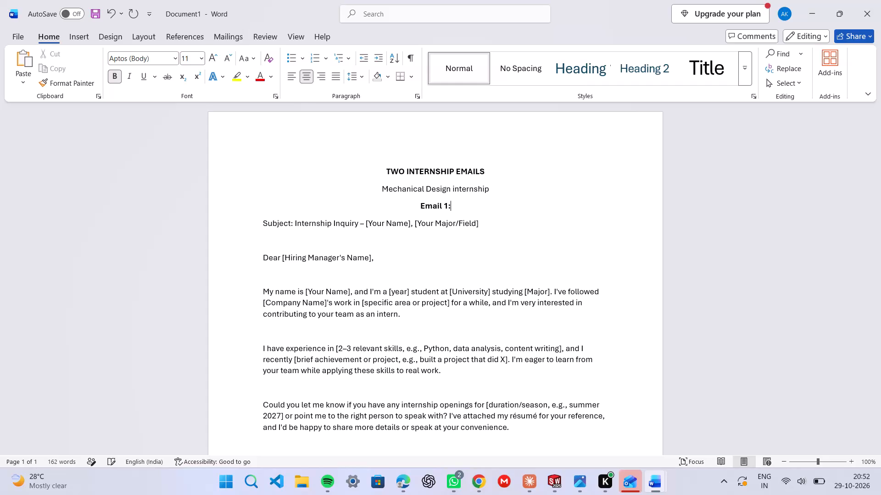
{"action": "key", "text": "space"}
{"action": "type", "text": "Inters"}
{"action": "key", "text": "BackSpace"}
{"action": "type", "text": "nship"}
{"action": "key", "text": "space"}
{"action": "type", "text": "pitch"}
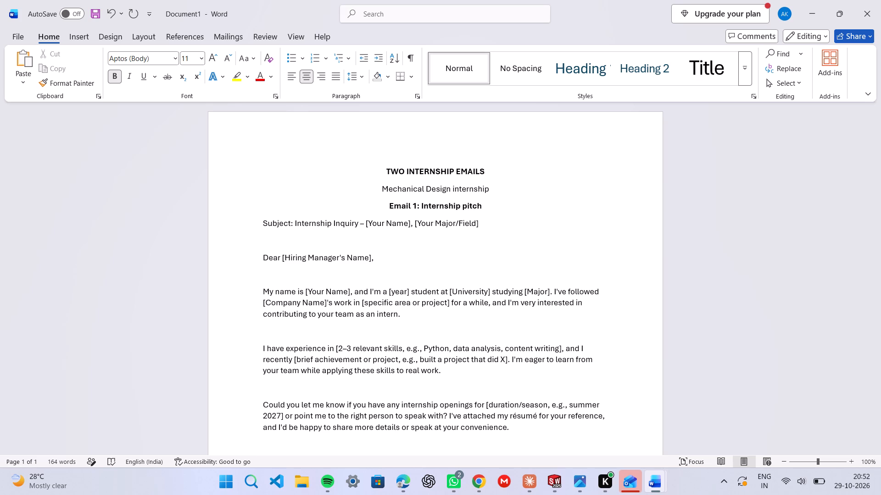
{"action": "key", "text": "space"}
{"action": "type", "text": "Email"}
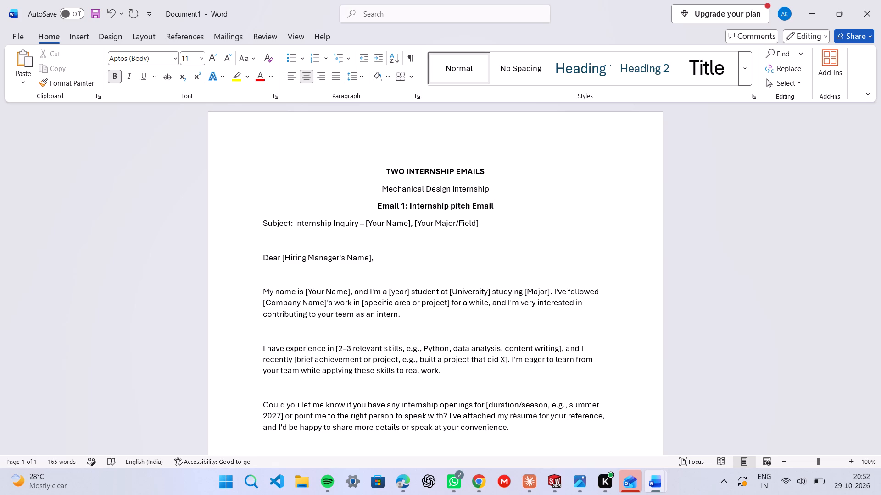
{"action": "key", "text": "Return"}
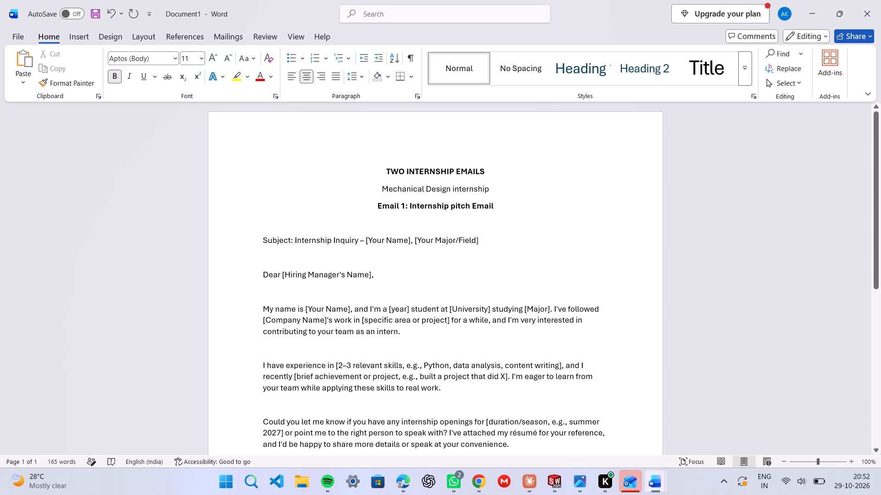
Replace the text after "Subject:" with "Application for Mechanical Design Internship".
{"action": "left_click", "coordinate": [481, 240]}
{"action": "key", "text": "BackSpace"}
{"action": "key", "text": "BackSpace"}
{"action": "key", "text": "BackSpace"}
{"action": "key", "text": "BackSpace"}
{"action": "key", "text": "BackSpace"}
{"action": "key", "text": "BackSpace"}
{"action": "key", "text": "BackSpace"}
{"action": "key", "text": "BackSpace"}
{"action": "key", "text": "BackSpace"}
{"action": "key", "text": "BackSpace"}
{"action": "key", "text": "BackSpace"}
{"action": "key", "text": "BackSpace"}
{"action": "key", "text": "BackSpace"}
{"action": "key", "text": "BackSpace"}
{"action": "key", "text": "BackSpace"}
{"action": "key", "text": "BackSpace"}
{"action": "key", "text": "BackSpace"}
{"action": "key", "text": "BackSpace"}
{"action": "key", "text": "BackSpace"}
{"action": "key", "text": "BackSpace"}
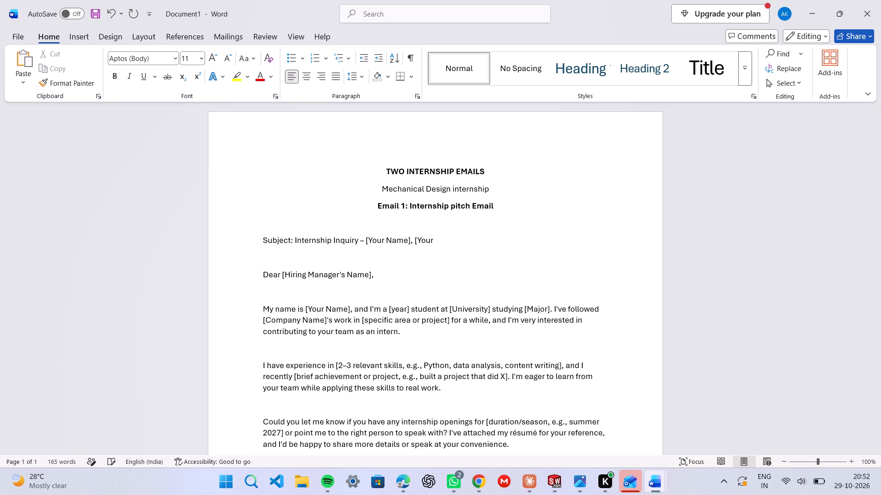
{"action": "key", "text": "BackSpace"}
{"action": "key", "text": "BackSpace"}
{"action": "key", "text": "BackSpace"}
{"action": "key", "text": "BackSpace"}
{"action": "key", "text": "BackSpace"}
{"action": "key", "text": "BackSpace"}
{"action": "key", "text": "BackSpace"}
{"action": "key", "text": "BackSpace"}
{"action": "key", "text": "BackSpace"}
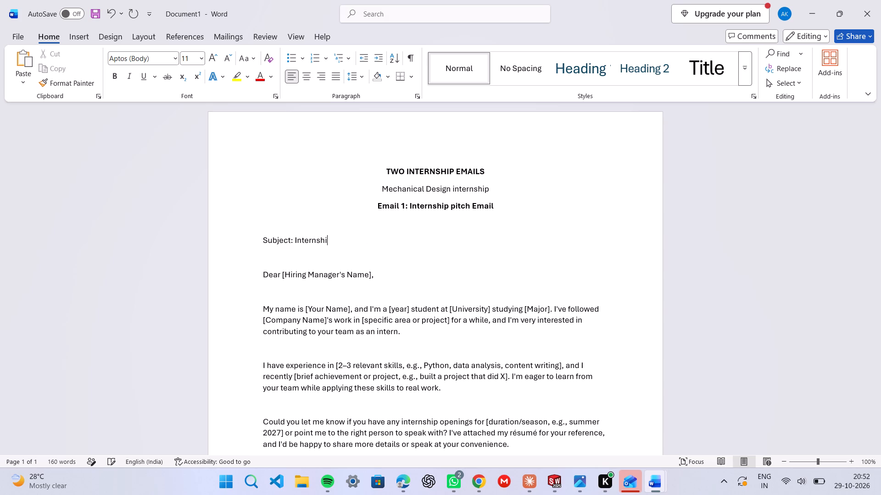
{"action": "key", "text": "BackSpace"}
{"action": "key", "text": "BackSpace"}
{"action": "key", "text": "BackSpace"}
{"action": "key", "text": "BackSpace"}
{"action": "key", "text": "BackSpace"}
{"action": "key", "text": "BackSpace"}
{"action": "key", "text": "BackSpace"}
{"action": "key", "text": "BackSpace"}
{"action": "key", "text": "BackSpace"}
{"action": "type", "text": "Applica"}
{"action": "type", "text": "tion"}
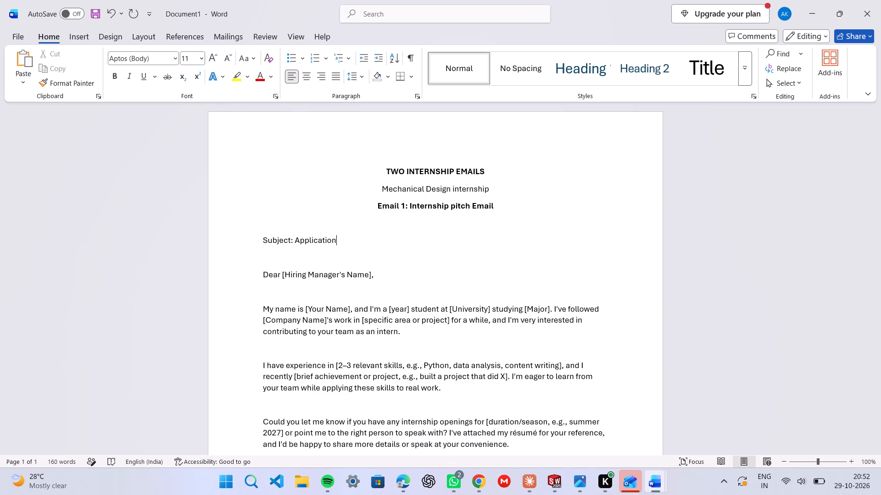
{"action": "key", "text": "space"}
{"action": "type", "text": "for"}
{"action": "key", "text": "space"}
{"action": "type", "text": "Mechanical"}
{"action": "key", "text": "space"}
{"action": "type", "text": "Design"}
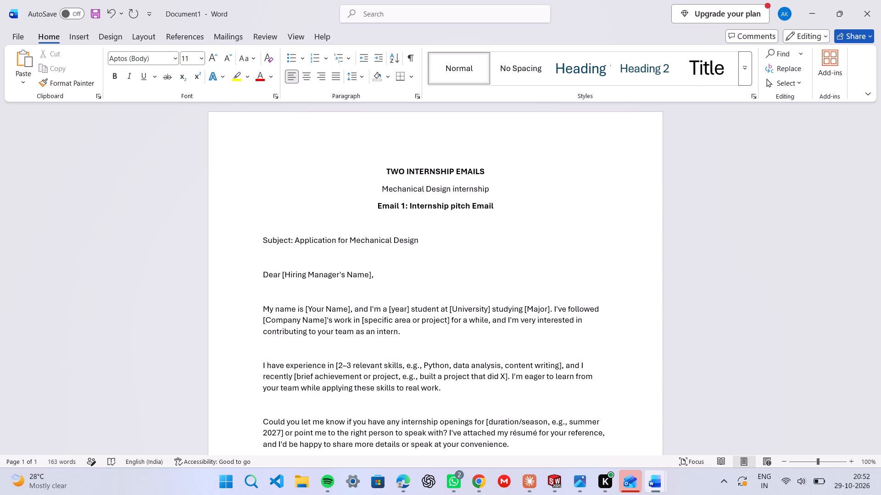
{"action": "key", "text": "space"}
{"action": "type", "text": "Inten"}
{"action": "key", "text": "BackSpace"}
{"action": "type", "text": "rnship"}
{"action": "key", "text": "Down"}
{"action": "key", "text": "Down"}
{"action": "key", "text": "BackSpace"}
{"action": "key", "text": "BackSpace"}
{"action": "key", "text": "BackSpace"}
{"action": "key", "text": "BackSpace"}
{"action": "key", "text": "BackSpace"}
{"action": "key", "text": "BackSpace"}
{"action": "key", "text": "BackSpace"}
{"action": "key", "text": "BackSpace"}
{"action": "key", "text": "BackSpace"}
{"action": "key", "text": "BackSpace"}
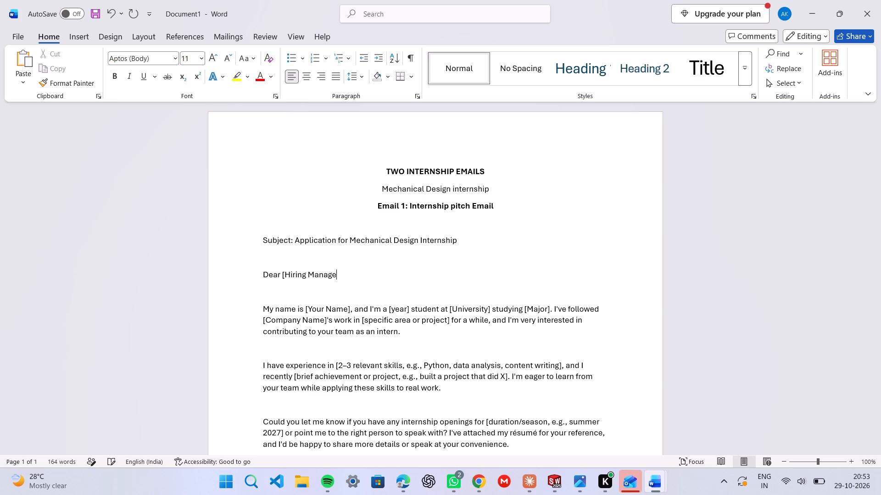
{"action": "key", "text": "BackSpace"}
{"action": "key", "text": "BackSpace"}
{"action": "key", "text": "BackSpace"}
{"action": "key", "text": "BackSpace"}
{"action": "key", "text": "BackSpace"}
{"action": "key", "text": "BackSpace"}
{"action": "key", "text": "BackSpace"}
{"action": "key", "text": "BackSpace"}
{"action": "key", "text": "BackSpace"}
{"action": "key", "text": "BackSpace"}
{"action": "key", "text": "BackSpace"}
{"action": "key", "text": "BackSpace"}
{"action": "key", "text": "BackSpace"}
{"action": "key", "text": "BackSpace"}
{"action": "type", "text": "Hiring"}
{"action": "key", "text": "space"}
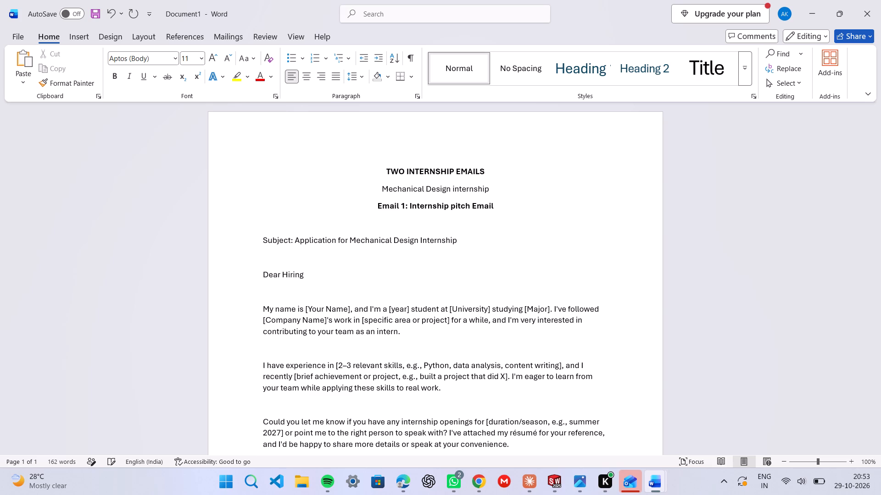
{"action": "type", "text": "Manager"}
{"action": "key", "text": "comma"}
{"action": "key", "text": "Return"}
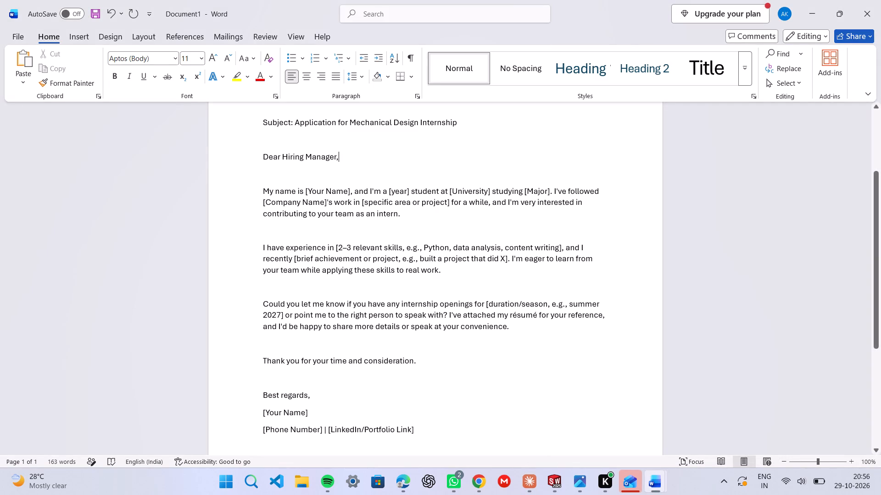
{"action": "left_click_drag", "start_coordinate": [264, 188], "coordinate": [428, 438]}
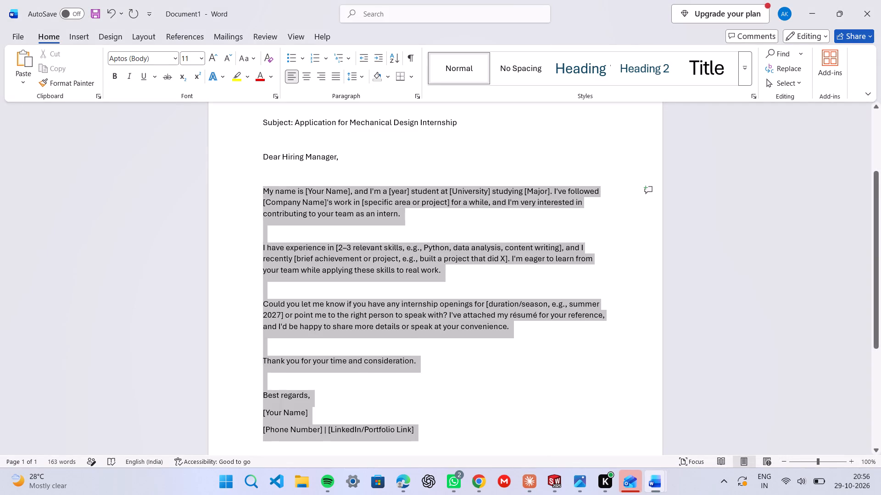
{"action": "left_click_drag", "start_coordinate": [428, 438], "coordinate": [459, 453]}
{"action": "key", "text": "BackSpace"}
{"action": "key", "text": "ctrl+v"}
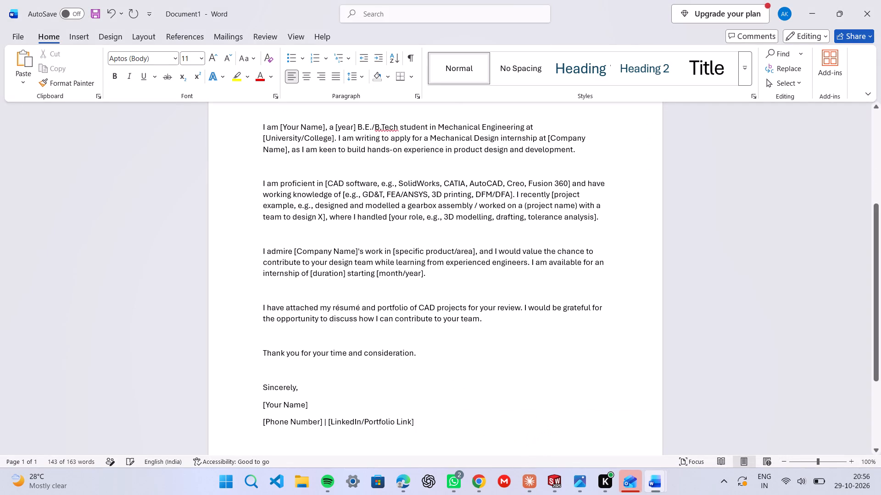
Replace the "[Your Name]" placeholder in the email's opening sentence with the applicant's name.
{"action": "scroll", "coordinate": [273, 225], "scroll_direction": "up", "scroll_amount": 1}
{"action": "scroll", "coordinate": [336, 228], "scroll_direction": "up", "scroll_amount": 1}
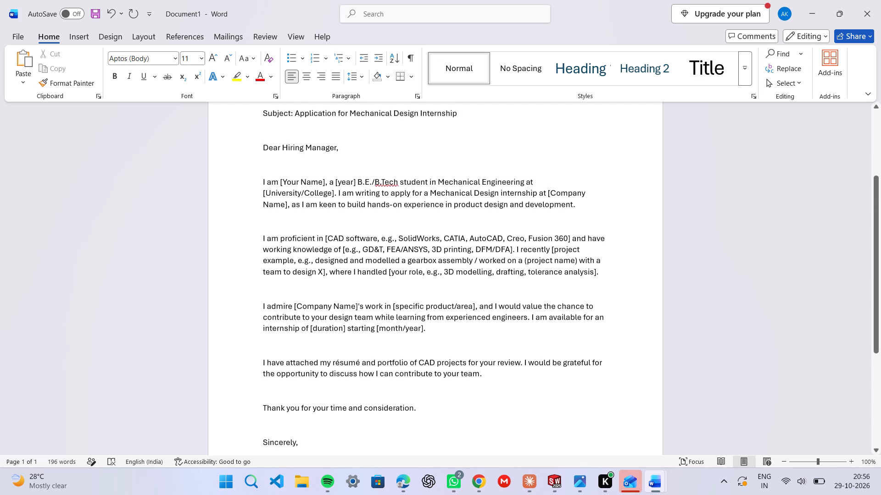
{"action": "left_click", "coordinate": [325, 182]}
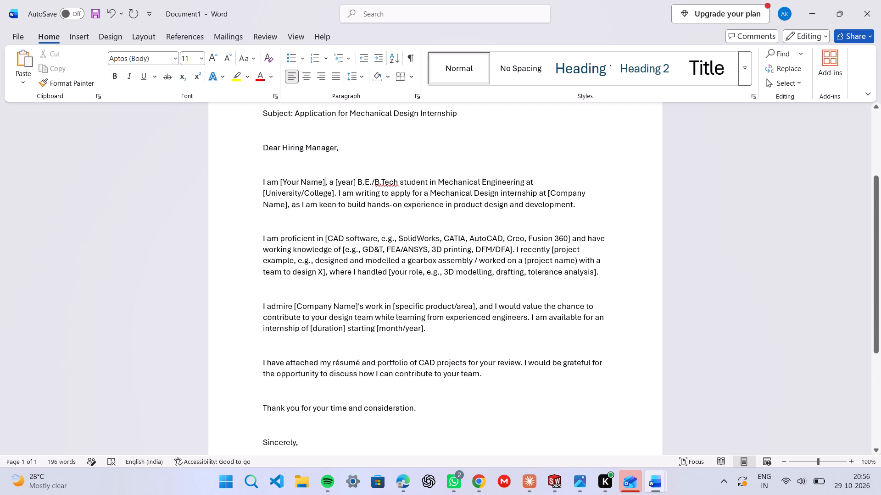
{"action": "key", "text": "BackSpace"}
{"action": "key", "text": "BackSpace"}
{"action": "key", "text": "BackSpace"}
{"action": "key", "text": "BackSpace"}
{"action": "key", "text": "BackSpace"}
{"action": "key", "text": "BackSpace"}
{"action": "key", "text": "BackSpace"}
{"action": "key", "text": "BackSpace"}
{"action": "key", "text": "BackSpace"}
{"action": "key", "text": "BackSpace"}
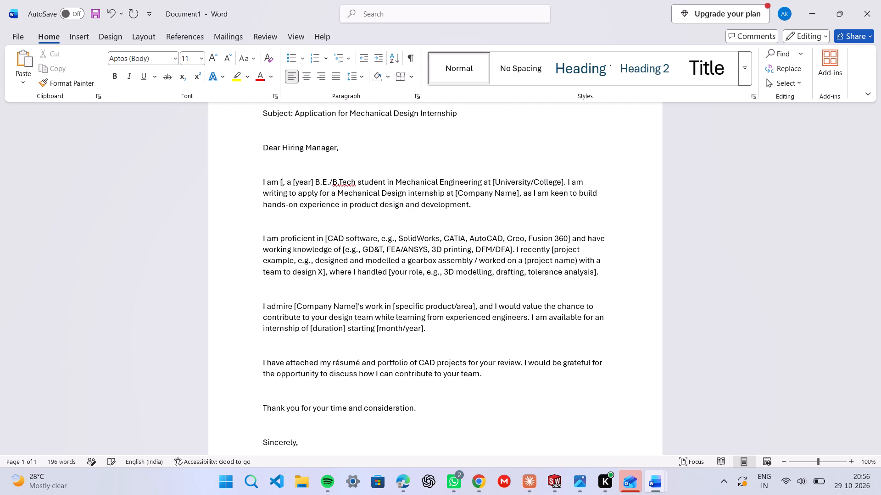
{"action": "key", "text": "BackSpace"}
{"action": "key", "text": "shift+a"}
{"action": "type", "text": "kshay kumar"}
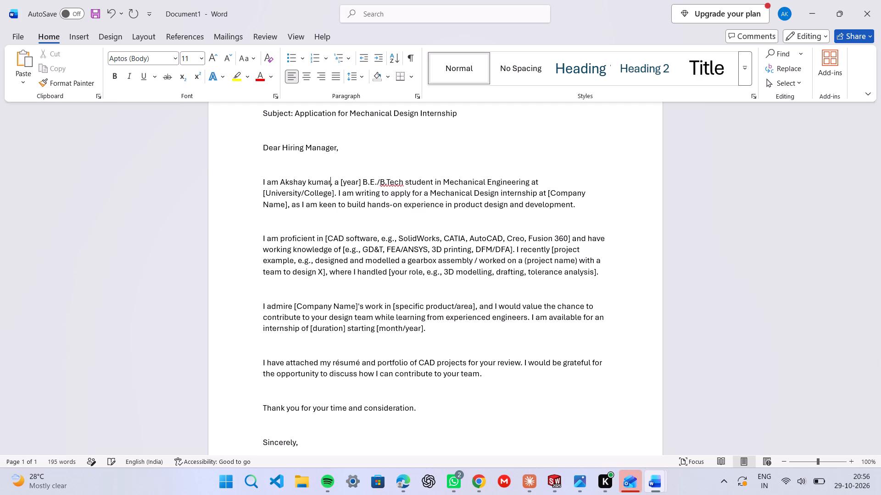
Replace the "[year]" placeholder in the opening sentence with "2nd year".
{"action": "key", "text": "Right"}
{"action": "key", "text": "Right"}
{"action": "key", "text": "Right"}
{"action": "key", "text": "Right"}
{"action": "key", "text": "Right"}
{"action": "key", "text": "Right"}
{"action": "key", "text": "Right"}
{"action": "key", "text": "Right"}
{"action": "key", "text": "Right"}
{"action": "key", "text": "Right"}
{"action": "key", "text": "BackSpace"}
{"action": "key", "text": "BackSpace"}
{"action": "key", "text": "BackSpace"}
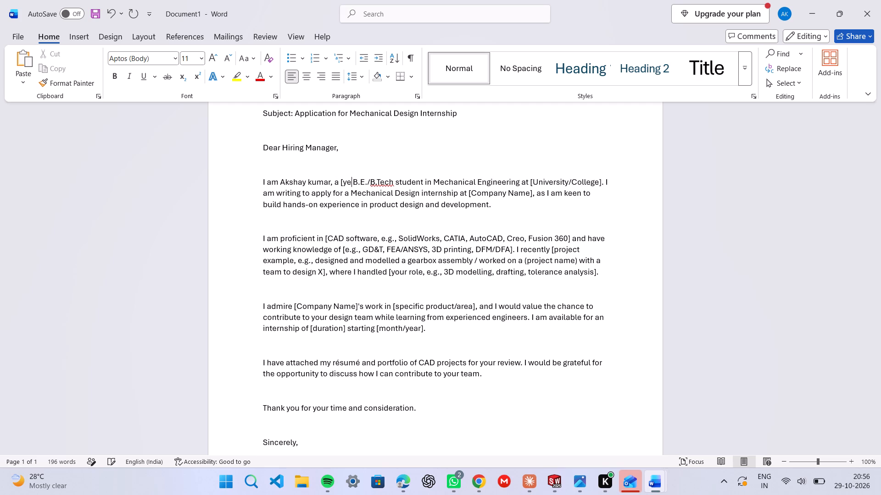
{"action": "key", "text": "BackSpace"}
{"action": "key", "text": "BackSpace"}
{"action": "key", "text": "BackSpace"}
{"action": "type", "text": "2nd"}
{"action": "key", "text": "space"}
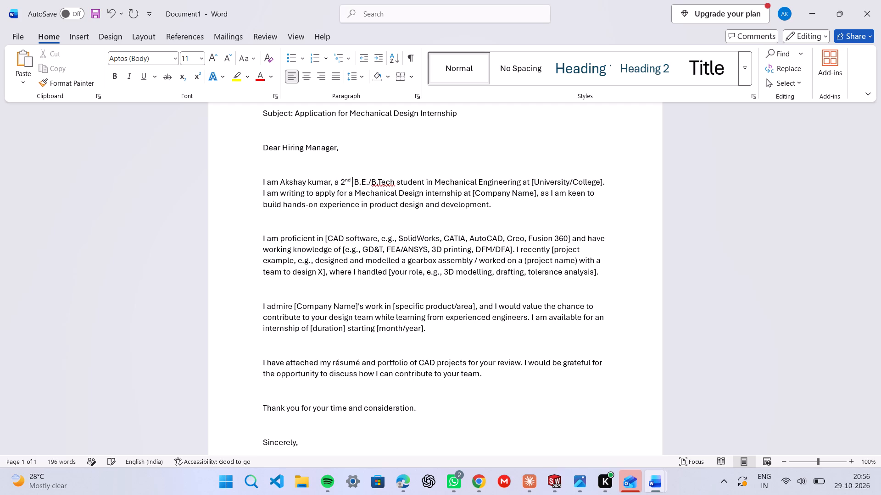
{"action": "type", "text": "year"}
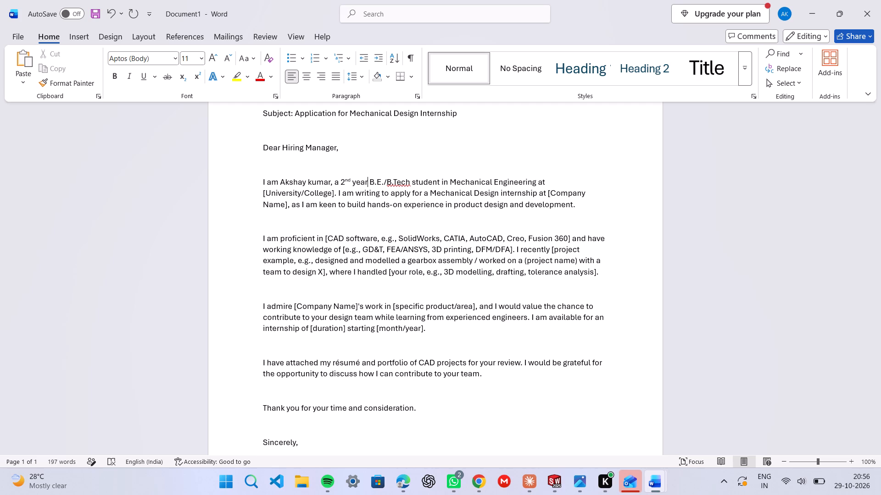
Remove "B.E./" from the degree in the opening sentence, leaving only "B.Tech".
{"action": "left_click", "coordinate": [386, 182]}
{"action": "key", "text": "BackSpace"}
{"action": "key", "text": "BackSpace"}
{"action": "key", "text": "BackSpace"}
{"action": "key", "text": "BackSpace"}
{"action": "key", "text": "BackSpace"}
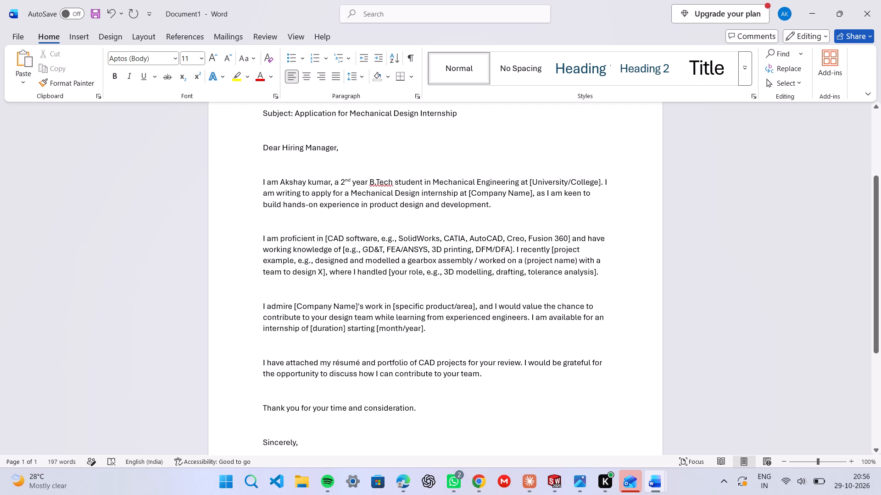
Replace the "[University/College]" placeholder in the opening paragraph with "Army Institute of technology, Pune".
{"action": "left_click", "coordinate": [601, 181]}
{"action": "key", "text": "BackSpace"}
{"action": "key", "text": "BackSpace"}
{"action": "key", "text": "BackSpace"}
{"action": "key", "text": "BackSpace"}
{"action": "key", "text": "BackSpace"}
{"action": "key", "text": "BackSpace"}
{"action": "key", "text": "BackSpace"}
{"action": "key", "text": "BackSpace"}
{"action": "key", "text": "BackSpace"}
{"action": "key", "text": "BackSpace"}
{"action": "key", "text": "BackSpace"}
{"action": "key", "text": "BackSpace"}
{"action": "key", "text": "BackSpace"}
{"action": "key", "text": "BackSpace"}
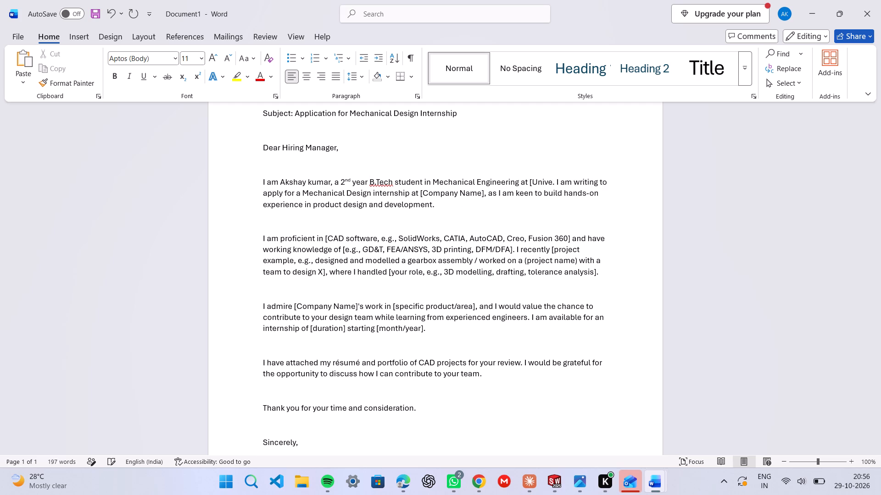
{"action": "key", "text": "BackSpace"}
{"action": "key", "text": "BackSpace"}
{"action": "key", "text": "BackSpace"}
{"action": "key", "text": "BackSpace"}
{"action": "key", "text": "BackSpace"}
{"action": "key", "text": "BackSpace"}
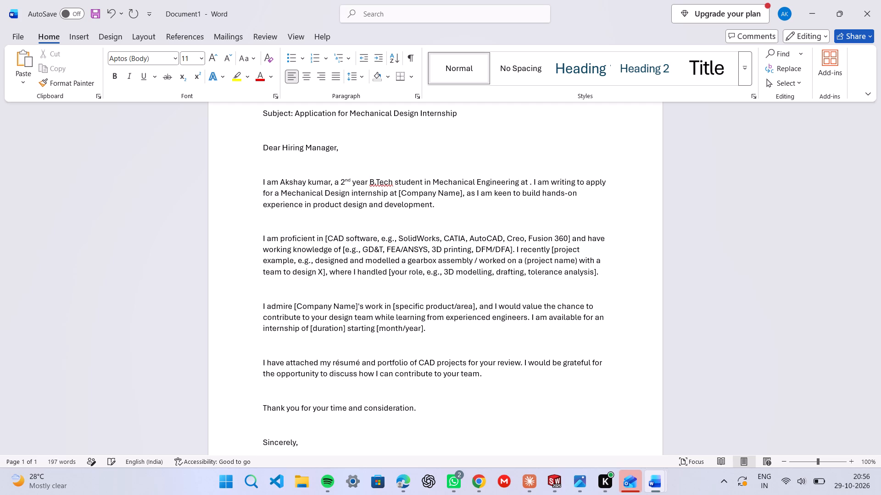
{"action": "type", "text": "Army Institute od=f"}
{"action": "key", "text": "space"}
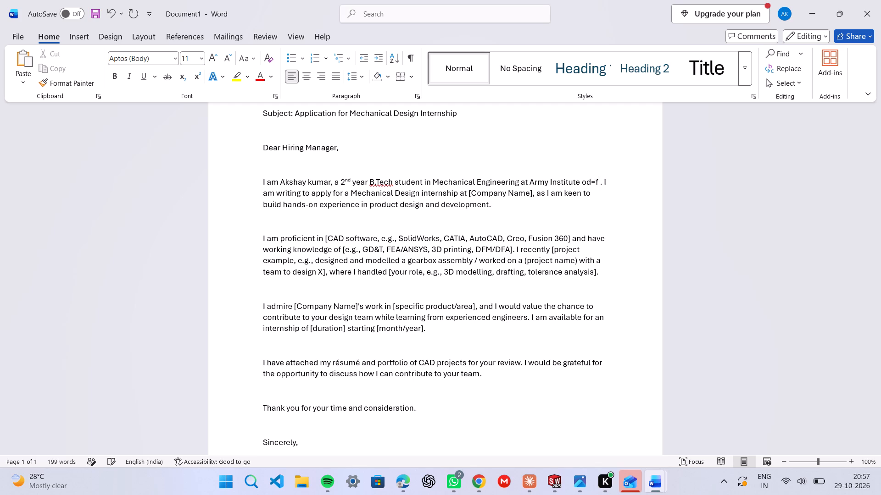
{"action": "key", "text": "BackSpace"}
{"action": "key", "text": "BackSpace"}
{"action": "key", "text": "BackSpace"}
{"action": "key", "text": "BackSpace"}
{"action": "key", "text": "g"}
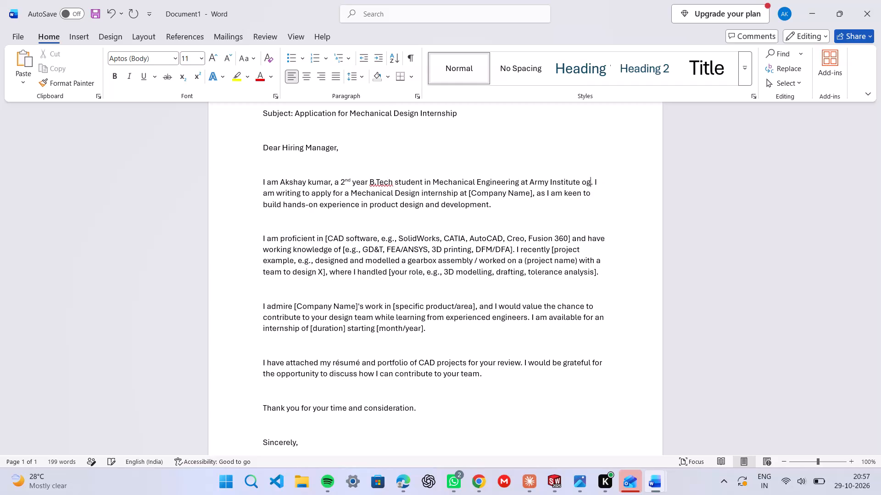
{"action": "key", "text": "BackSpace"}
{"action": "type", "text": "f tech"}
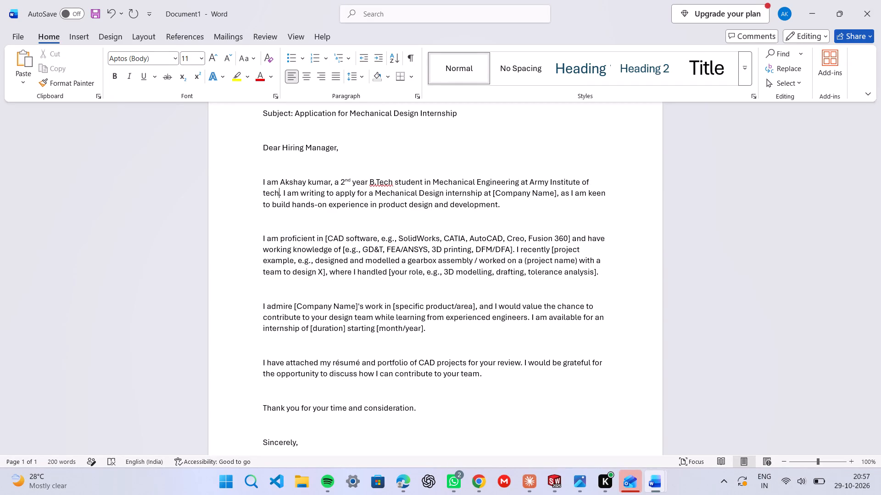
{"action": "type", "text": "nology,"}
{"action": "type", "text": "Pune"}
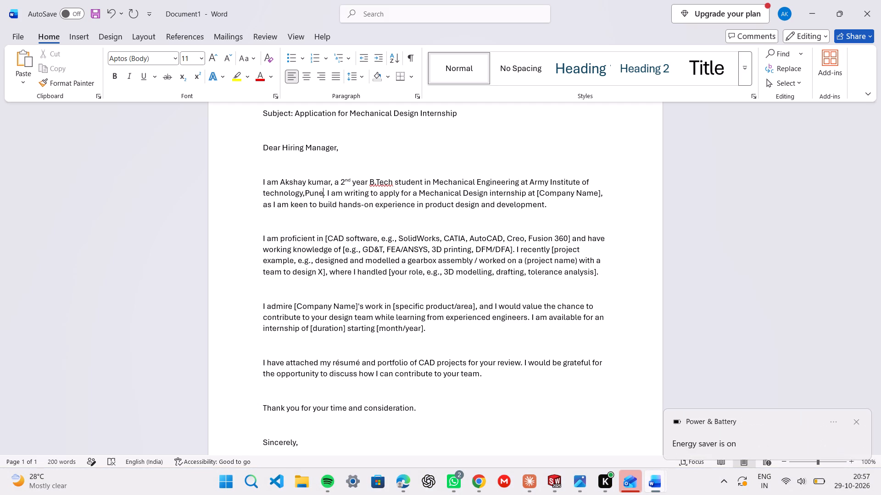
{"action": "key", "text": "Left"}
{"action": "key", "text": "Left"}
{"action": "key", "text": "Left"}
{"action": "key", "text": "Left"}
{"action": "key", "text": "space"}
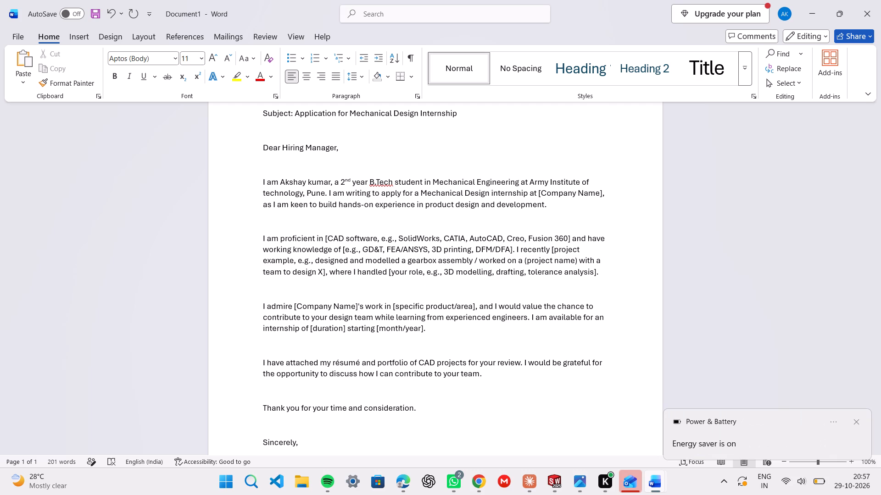
Replace the "[Company Name]" placeholder in the opening paragraph with "your company".
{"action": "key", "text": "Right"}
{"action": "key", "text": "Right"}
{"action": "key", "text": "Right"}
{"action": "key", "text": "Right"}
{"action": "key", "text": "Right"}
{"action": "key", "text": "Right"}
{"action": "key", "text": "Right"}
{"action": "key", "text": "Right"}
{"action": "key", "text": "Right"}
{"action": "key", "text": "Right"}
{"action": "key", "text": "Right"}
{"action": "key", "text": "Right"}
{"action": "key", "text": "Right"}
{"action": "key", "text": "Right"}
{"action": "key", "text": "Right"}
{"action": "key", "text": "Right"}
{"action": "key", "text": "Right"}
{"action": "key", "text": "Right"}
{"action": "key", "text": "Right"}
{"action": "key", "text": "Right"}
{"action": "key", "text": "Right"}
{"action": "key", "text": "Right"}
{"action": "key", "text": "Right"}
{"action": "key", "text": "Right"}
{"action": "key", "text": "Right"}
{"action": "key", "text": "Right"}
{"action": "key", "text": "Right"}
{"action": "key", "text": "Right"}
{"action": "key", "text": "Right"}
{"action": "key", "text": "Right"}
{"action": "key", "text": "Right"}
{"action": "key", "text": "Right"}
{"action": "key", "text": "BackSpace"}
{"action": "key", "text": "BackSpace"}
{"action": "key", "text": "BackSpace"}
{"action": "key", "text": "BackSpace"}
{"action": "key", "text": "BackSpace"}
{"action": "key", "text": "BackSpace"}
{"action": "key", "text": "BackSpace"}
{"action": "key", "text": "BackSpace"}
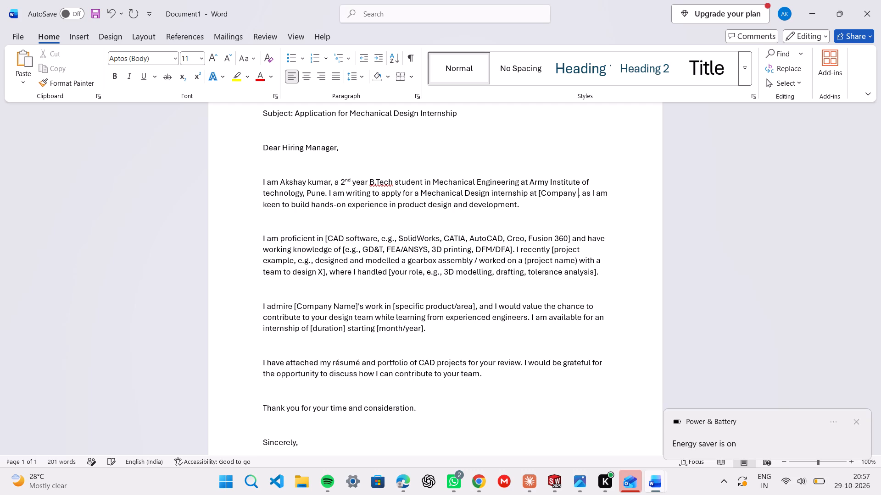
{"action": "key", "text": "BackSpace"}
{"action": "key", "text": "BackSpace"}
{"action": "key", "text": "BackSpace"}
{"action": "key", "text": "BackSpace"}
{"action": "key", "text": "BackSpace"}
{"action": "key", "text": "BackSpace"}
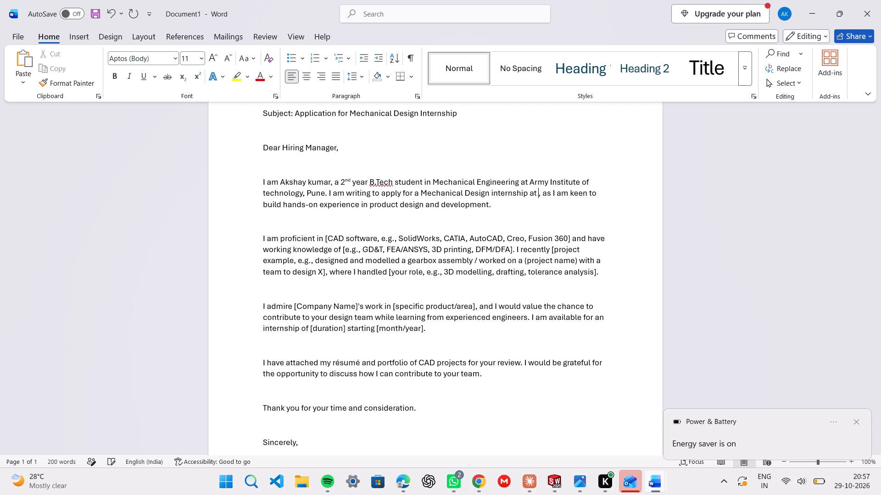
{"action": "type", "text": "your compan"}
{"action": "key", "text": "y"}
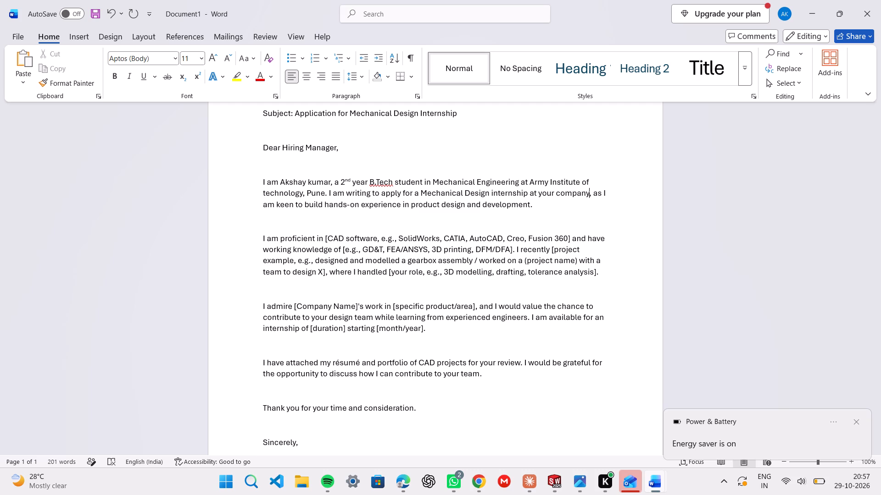
Remove the opening bracket before "CAD software" and the "e.g.," after it in the proficiency sentence.
{"action": "scroll", "coordinate": [474, 203], "scroll_direction": "down", "scroll_amount": 1}
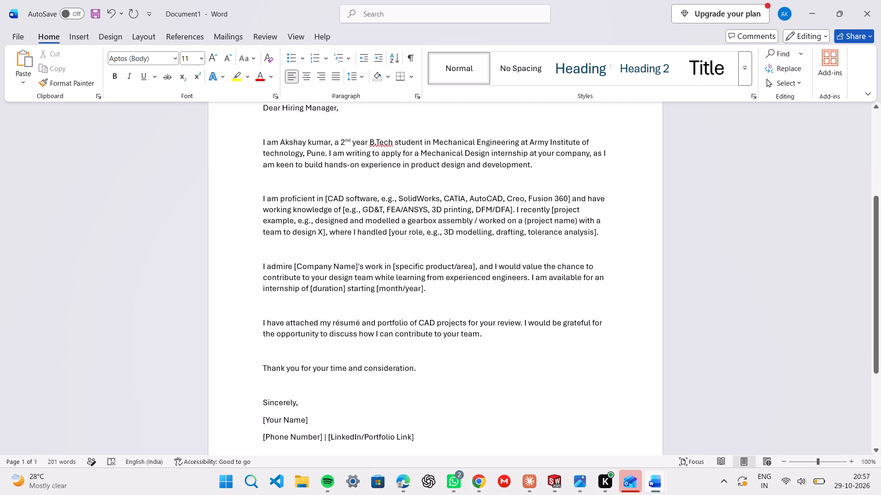
{"action": "left_click", "coordinate": [329, 198]}
{"action": "key", "text": "BackSpace"}
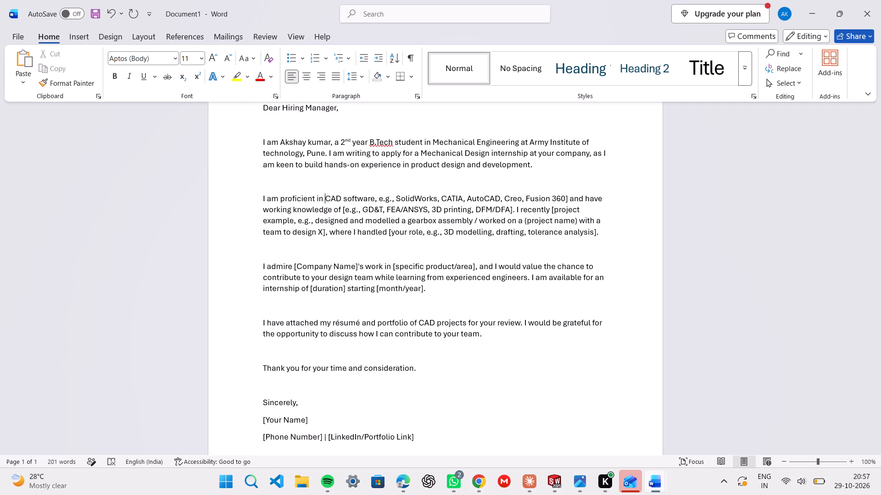
{"action": "key", "text": "Right"}
{"action": "key", "text": "Right"}
{"action": "key", "text": "Right"}
{"action": "key", "text": "Right"}
{"action": "key", "text": "Right"}
{"action": "key", "text": "Right"}
{"action": "key", "text": "Right"}
{"action": "key", "text": "Right"}
{"action": "key", "text": "Right"}
{"action": "key", "text": "Right"}
{"action": "key", "text": "Right"}
{"action": "key", "text": "Right"}
{"action": "key", "text": "Right"}
{"action": "key", "text": "Right"}
{"action": "key", "text": "Right"}
{"action": "key", "text": "Right"}
{"action": "key", "text": "Right"}
{"action": "key", "text": "Right"}
{"action": "key", "text": "Right"}
{"action": "key", "text": "BackSpace"}
{"action": "key", "text": "BackSpace"}
{"action": "key", "text": "BackSpace"}
{"action": "key", "text": "BackSpace"}
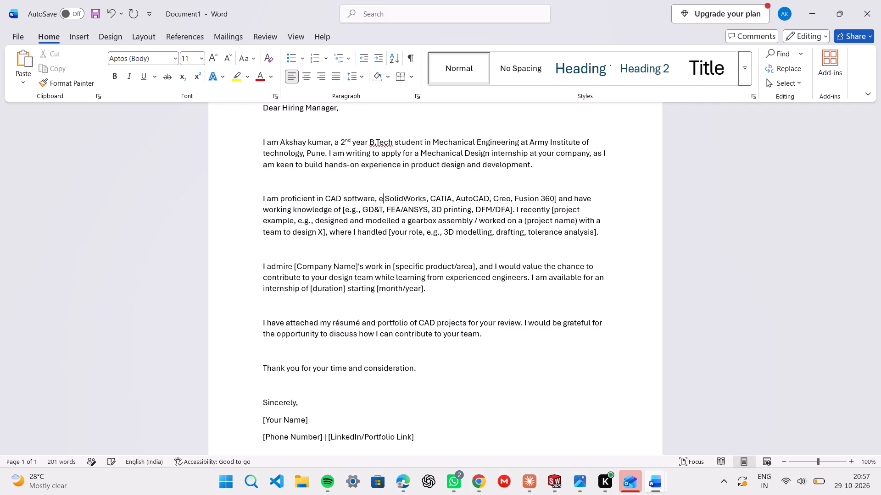
{"action": "key", "text": "BackSpace"}
Delete "CATIA" from the list of CAD software in the proficiency sentence.
{"action": "key", "text": "Right"}
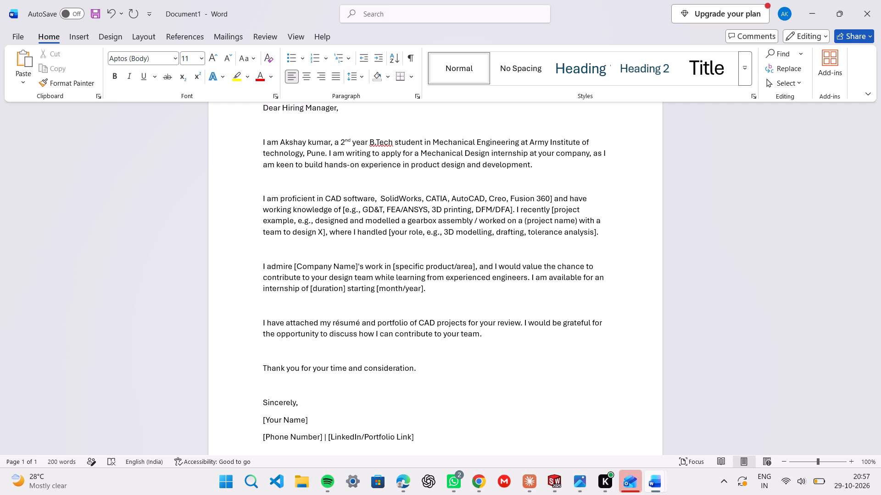
{"action": "key", "text": "Right"}
{"action": "key", "text": "Right"}
{"action": "key", "text": "Right"}
{"action": "key", "text": "Right"}
{"action": "key", "text": "Right"}
{"action": "key", "text": "Right"}
{"action": "key", "text": "Right"}
{"action": "key", "text": "Right"}
{"action": "key", "text": "Right"}
{"action": "key", "text": "Right"}
{"action": "key", "text": "Right"}
{"action": "key", "text": "Right"}
{"action": "key", "text": "Right"}
{"action": "key", "text": "Right"}
{"action": "key", "text": "Right"}
{"action": "key", "text": "Right"}
{"action": "key", "text": "Right"}
{"action": "key", "text": "Right"}
{"action": "key", "text": "BackSpace"}
{"action": "key", "text": "BackSpace"}
{"action": "key", "text": "BackSpace"}
{"action": "key", "text": "BackSpace"}
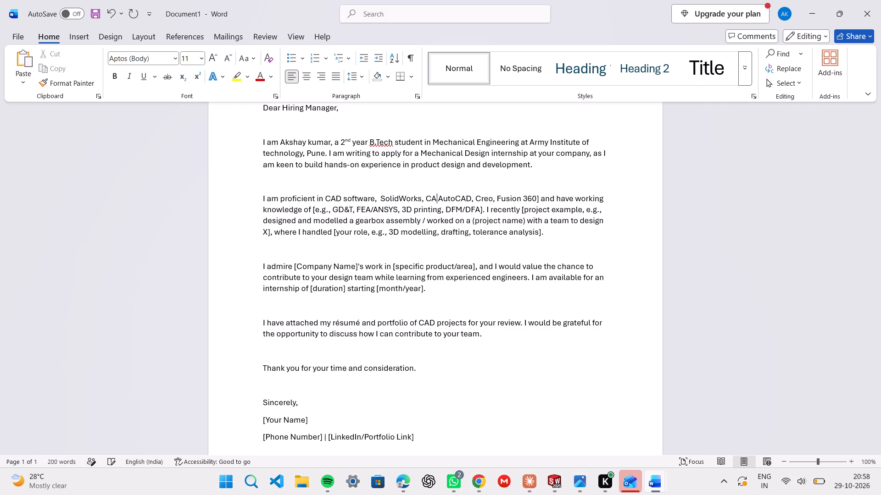
{"action": "key", "text": "BackSpace"}
{"action": "key", "text": "BackSpace"}
{"action": "key", "text": "BackSpace"}
Delete "Creo" from the CAD software list, leaving AutoCAD followed by Fusion 360.
{"action": "key", "text": "Right"}
{"action": "key", "text": "Right"}
{"action": "key", "text": "Right"}
{"action": "key", "text": "Right"}
{"action": "key", "text": "Right"}
{"action": "key", "text": "Right"}
{"action": "key", "text": "Right"}
{"action": "key", "text": "Right"}
{"action": "key", "text": "Right"}
{"action": "key", "text": "Right"}
{"action": "key", "text": "Right"}
{"action": "key", "text": "Right"}
{"action": "key", "text": "Right"}
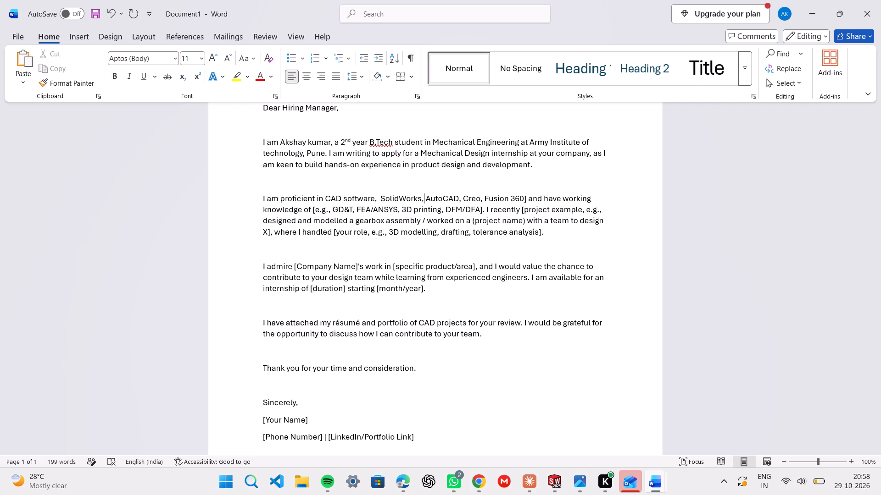
{"action": "key", "text": "Right"}
{"action": "key", "text": "Right"}
{"action": "key", "text": "BackSpace"}
{"action": "key", "text": "BackSpace"}
{"action": "key", "text": "BackSpace"}
{"action": "key", "text": "BackSpace"}
{"action": "key", "text": "BackSpace"}
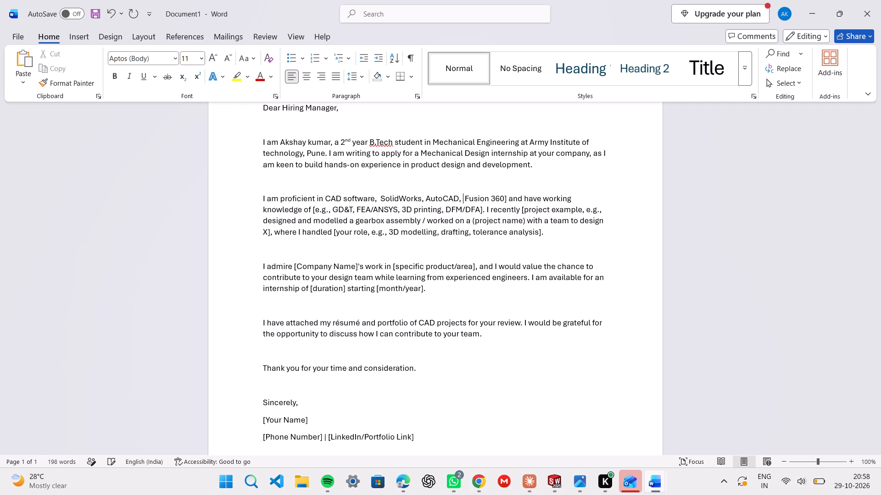
Delete "Fusion 360" and its closing bracket from the CAD software list in the proficiency sentence.
{"action": "key", "text": "BackSpace"}
{"action": "key", "text": "Right"}
{"action": "key", "text": "Right"}
{"action": "key", "text": "Right"}
{"action": "key", "text": "Right"}
{"action": "key", "text": "Right"}
{"action": "key", "text": "Right"}
{"action": "key", "text": "Right"}
{"action": "key", "text": "Right"}
{"action": "key", "text": "Right"}
{"action": "key", "text": "Right"}
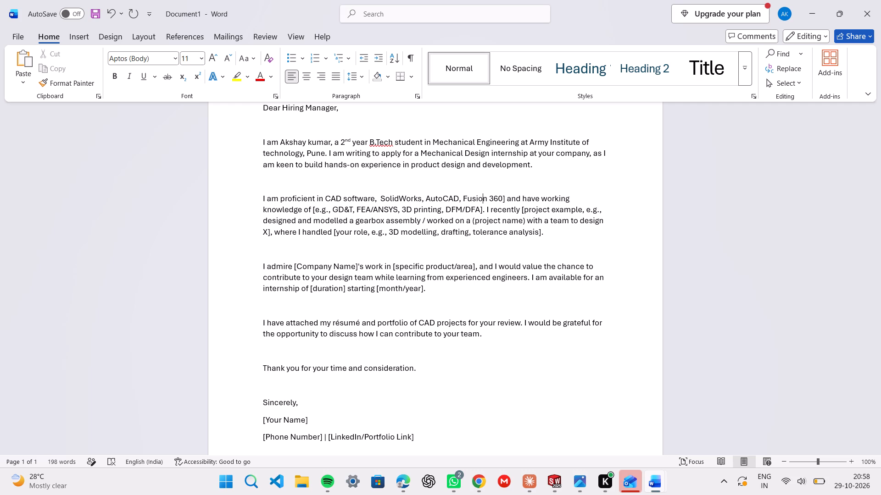
{"action": "key", "text": "Right"}
{"action": "key", "text": "Right"}
{"action": "key", "text": "BackSpace"}
{"action": "key", "text": "BackSpace"}
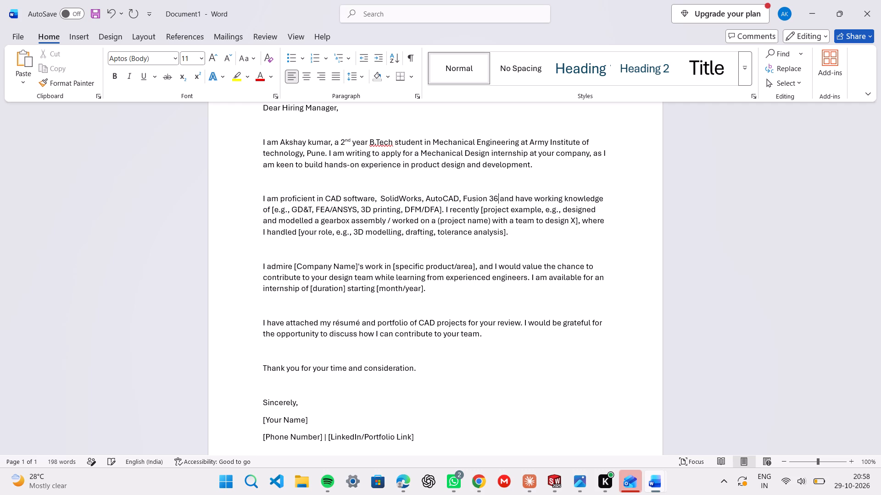
{"action": "key", "text": "BackSpace"}
{"action": "key", "text": "BackSpace"}
{"action": "key", "text": "BackSpace"}
{"action": "key", "text": "BackSpace"}
{"action": "key", "text": "BackSpace"}
{"action": "key", "text": "BackSpace"}
{"action": "key", "text": "BackSpace"}
{"action": "key", "text": "BackSpace"}
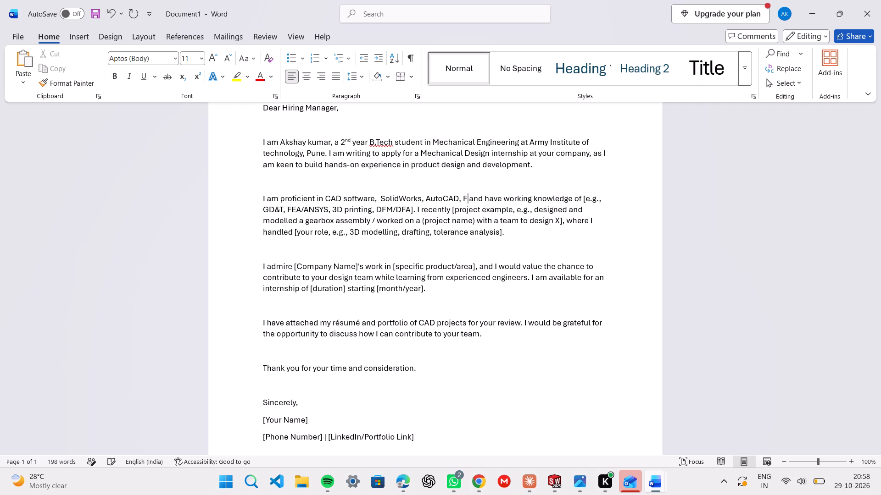
{"action": "key", "text": "BackSpace"}
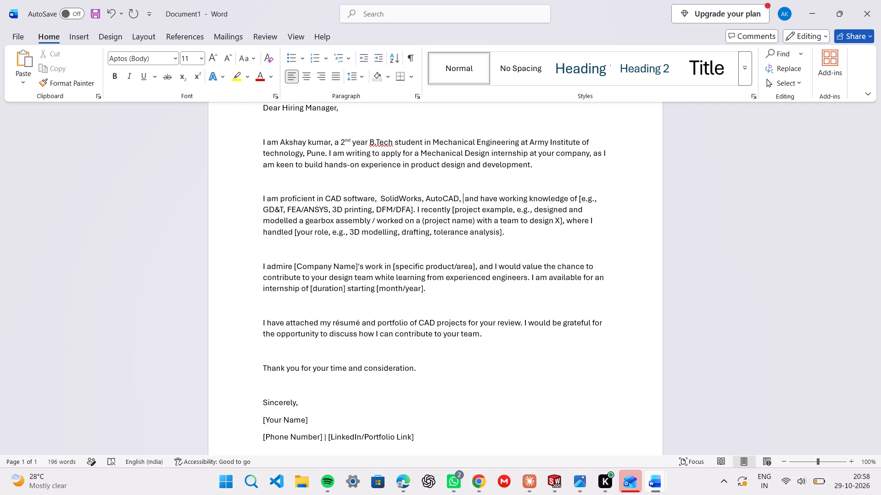
Replace the bracketed "[e.g., GD&T, FEA/ANSYS, 3D printing, DFM/DFA]" placeholder after "working knowledge of" with "it".
{"action": "key", "text": "Down"}
{"action": "key", "text": "Left"}
{"action": "key", "text": "Left"}
{"action": "key", "text": "Left"}
{"action": "key", "text": "Left"}
{"action": "key", "text": "Left"}
{"action": "key", "text": "Left"}
{"action": "key", "text": "Left"}
{"action": "key", "text": "Left"}
{"action": "key", "text": "Left"}
{"action": "key", "text": "Left"}
{"action": "key", "text": "Left"}
{"action": "key", "text": "Left"}
{"action": "key", "text": "Left"}
{"action": "key", "text": "Left"}
{"action": "key", "text": "Left"}
{"action": "key", "text": "Left"}
{"action": "key", "text": "Left"}
{"action": "key", "text": "Right"}
{"action": "key", "text": "BackSpace"}
{"action": "key", "text": "BackSpace"}
{"action": "key", "text": "BackSpace"}
{"action": "key", "text": "BackSpace"}
{"action": "key", "text": "BackSpace"}
{"action": "key", "text": "BackSpace"}
{"action": "key", "text": "BackSpace"}
{"action": "key", "text": "BackSpace"}
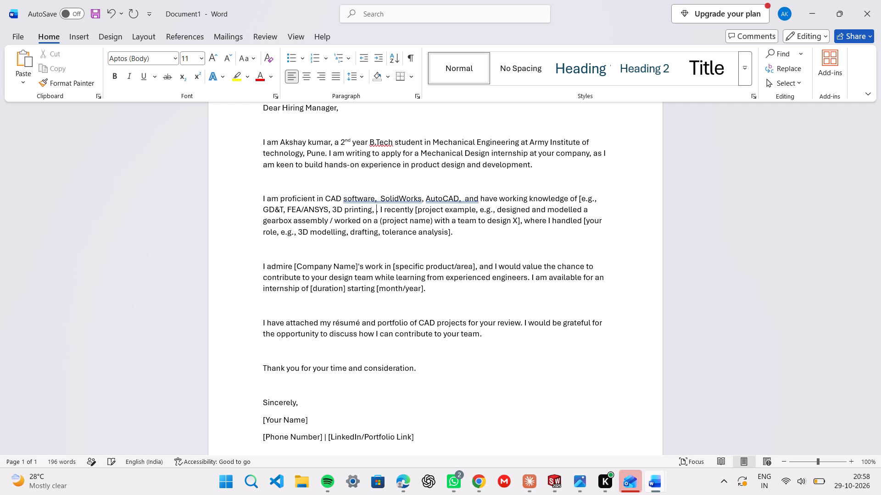
{"action": "key", "text": "BackSpace"}
{"action": "key", "text": "BackSpace"}
{"action": "key", "text": "BackSpace"}
{"action": "key", "text": "BackSpace"}
{"action": "key", "text": "BackSpace"}
{"action": "key", "text": "BackSpace"}
{"action": "key", "text": "BackSpace"}
{"action": "key", "text": "BackSpace"}
{"action": "key", "text": "BackSpace"}
{"action": "key", "text": "BackSpace"}
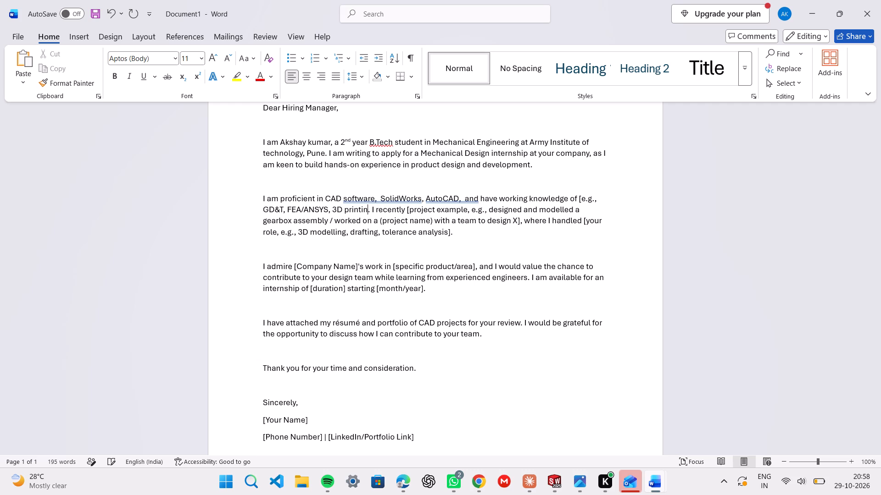
{"action": "key", "text": "BackSpace"}
{"action": "key", "text": "BackSpace"}
{"action": "key", "text": "BackSpace"}
{"action": "key", "text": "BackSpace"}
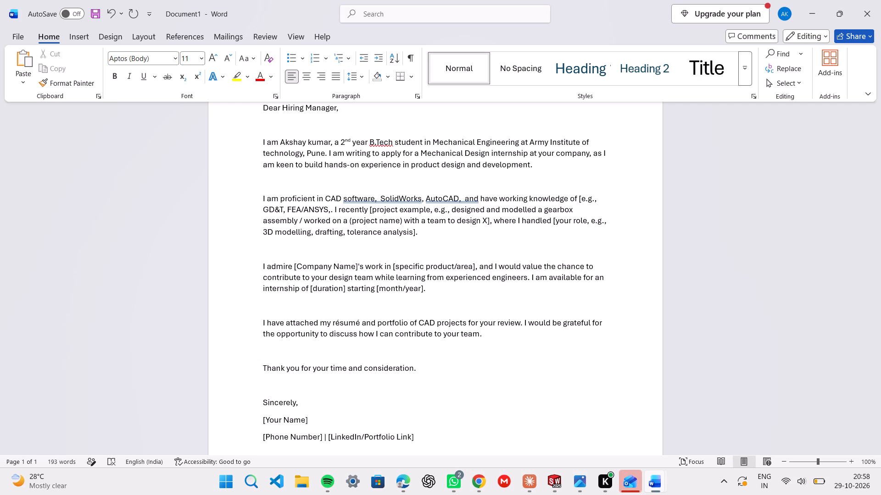
{"action": "key", "text": "BackSpace"}
{"action": "key", "text": "BackSpace"}
{"action": "key", "text": "BackSpace"}
{"action": "key", "text": "BackSpace"}
{"action": "key", "text": "BackSpace"}
{"action": "key", "text": "BackSpace"}
{"action": "key", "text": "BackSpace"}
{"action": "key", "text": "BackSpace"}
{"action": "key", "text": "BackSpace"}
{"action": "key", "text": "BackSpace"}
{"action": "key", "text": "BackSpace"}
{"action": "key", "text": "BackSpace"}
{"action": "key", "text": "BackSpace"}
{"action": "key", "text": "BackSpace"}
{"action": "key", "text": "BackSpace"}
{"action": "key", "text": "BackSpace"}
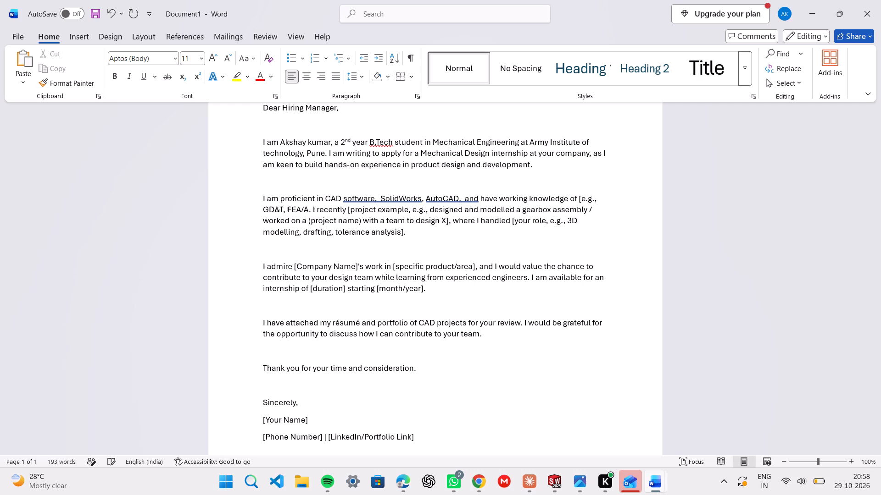
{"action": "key", "text": "BackSpace"}
{"action": "key", "text": "BackSpace"}
{"action": "key", "text": "BackSpace"}
{"action": "key", "text": "BackSpace"}
{"action": "key", "text": "BackSpace"}
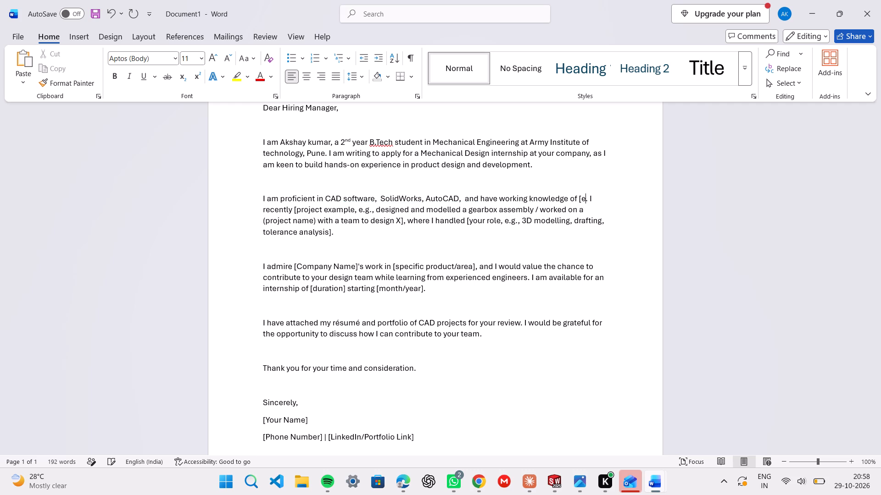
{"action": "key", "text": "BackSpace"}
{"action": "key", "text": "BackSpace"}
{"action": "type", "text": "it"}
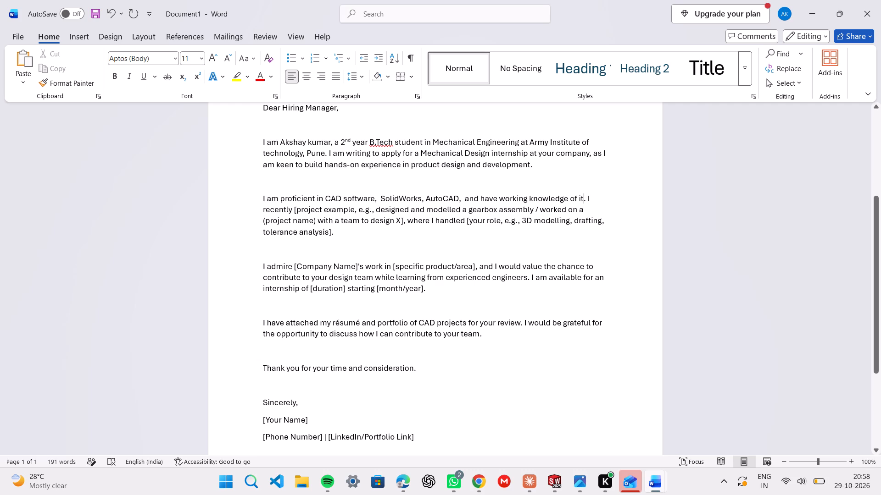
Replace the opening bracket before "project example" with "made a" in the sentence starting "I recently".
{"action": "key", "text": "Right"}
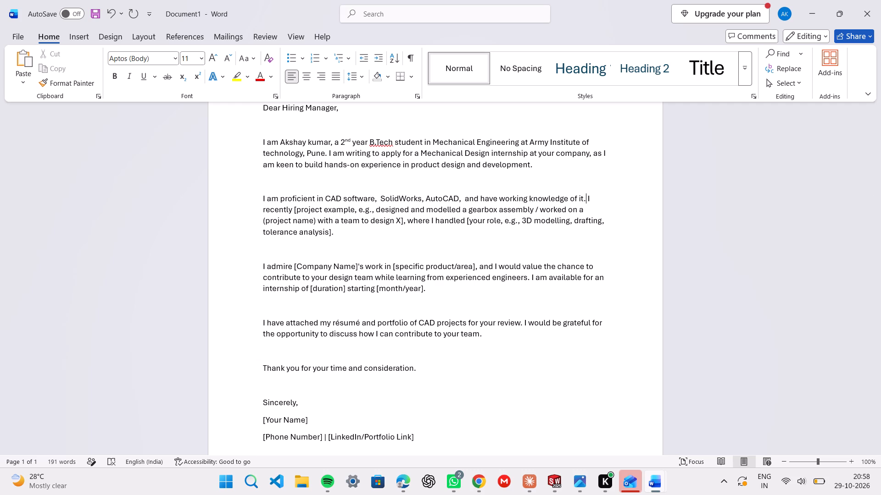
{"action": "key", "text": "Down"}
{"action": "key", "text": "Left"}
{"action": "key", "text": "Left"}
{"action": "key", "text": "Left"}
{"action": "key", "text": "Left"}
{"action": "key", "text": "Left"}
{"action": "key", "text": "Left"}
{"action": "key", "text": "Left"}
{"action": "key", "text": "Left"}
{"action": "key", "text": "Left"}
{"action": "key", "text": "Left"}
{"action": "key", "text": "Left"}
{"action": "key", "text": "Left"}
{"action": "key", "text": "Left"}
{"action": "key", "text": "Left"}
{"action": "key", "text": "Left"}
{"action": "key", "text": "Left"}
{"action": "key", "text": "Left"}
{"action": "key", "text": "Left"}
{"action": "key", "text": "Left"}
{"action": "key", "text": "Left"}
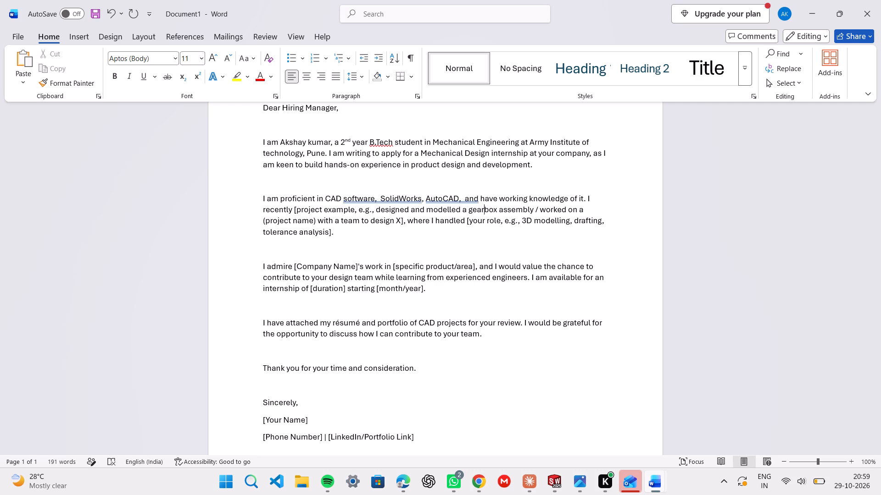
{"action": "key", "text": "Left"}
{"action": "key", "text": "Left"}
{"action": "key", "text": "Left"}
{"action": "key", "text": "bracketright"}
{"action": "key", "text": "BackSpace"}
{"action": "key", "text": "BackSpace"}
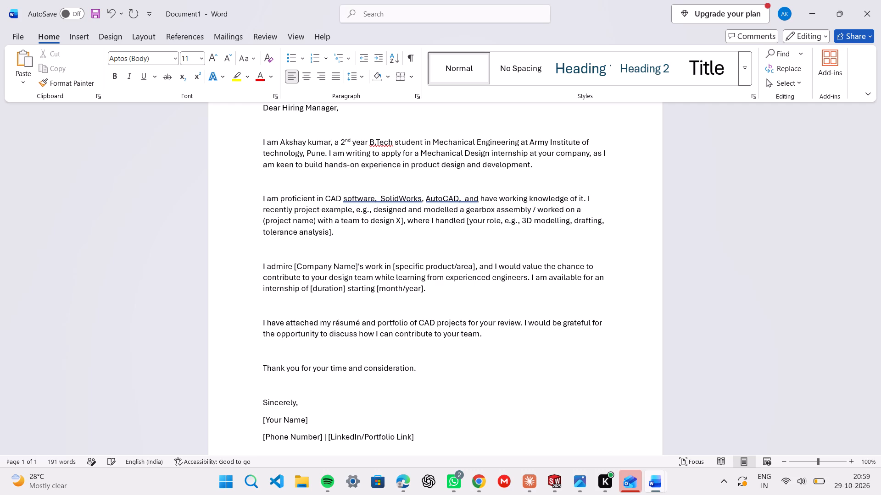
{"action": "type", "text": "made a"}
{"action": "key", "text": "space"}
Delete the closing parenthesis after "project name" and the words "with a team to design X]", keeping the comma before "where I handled".
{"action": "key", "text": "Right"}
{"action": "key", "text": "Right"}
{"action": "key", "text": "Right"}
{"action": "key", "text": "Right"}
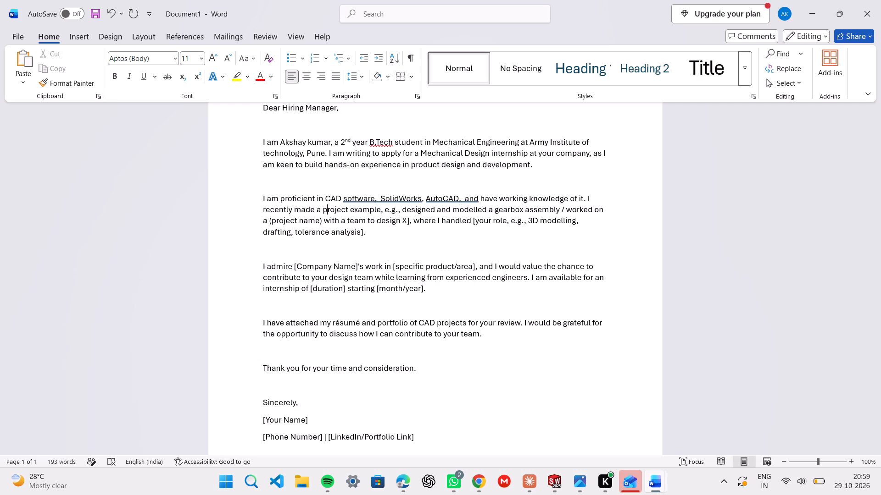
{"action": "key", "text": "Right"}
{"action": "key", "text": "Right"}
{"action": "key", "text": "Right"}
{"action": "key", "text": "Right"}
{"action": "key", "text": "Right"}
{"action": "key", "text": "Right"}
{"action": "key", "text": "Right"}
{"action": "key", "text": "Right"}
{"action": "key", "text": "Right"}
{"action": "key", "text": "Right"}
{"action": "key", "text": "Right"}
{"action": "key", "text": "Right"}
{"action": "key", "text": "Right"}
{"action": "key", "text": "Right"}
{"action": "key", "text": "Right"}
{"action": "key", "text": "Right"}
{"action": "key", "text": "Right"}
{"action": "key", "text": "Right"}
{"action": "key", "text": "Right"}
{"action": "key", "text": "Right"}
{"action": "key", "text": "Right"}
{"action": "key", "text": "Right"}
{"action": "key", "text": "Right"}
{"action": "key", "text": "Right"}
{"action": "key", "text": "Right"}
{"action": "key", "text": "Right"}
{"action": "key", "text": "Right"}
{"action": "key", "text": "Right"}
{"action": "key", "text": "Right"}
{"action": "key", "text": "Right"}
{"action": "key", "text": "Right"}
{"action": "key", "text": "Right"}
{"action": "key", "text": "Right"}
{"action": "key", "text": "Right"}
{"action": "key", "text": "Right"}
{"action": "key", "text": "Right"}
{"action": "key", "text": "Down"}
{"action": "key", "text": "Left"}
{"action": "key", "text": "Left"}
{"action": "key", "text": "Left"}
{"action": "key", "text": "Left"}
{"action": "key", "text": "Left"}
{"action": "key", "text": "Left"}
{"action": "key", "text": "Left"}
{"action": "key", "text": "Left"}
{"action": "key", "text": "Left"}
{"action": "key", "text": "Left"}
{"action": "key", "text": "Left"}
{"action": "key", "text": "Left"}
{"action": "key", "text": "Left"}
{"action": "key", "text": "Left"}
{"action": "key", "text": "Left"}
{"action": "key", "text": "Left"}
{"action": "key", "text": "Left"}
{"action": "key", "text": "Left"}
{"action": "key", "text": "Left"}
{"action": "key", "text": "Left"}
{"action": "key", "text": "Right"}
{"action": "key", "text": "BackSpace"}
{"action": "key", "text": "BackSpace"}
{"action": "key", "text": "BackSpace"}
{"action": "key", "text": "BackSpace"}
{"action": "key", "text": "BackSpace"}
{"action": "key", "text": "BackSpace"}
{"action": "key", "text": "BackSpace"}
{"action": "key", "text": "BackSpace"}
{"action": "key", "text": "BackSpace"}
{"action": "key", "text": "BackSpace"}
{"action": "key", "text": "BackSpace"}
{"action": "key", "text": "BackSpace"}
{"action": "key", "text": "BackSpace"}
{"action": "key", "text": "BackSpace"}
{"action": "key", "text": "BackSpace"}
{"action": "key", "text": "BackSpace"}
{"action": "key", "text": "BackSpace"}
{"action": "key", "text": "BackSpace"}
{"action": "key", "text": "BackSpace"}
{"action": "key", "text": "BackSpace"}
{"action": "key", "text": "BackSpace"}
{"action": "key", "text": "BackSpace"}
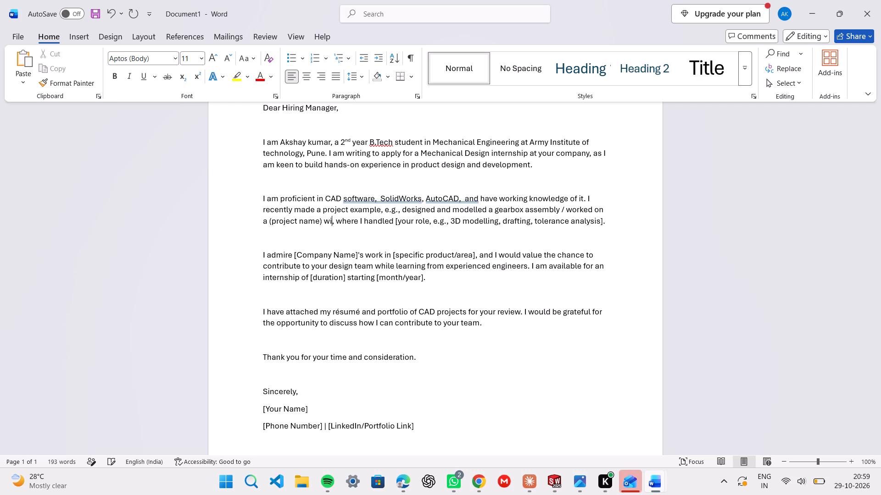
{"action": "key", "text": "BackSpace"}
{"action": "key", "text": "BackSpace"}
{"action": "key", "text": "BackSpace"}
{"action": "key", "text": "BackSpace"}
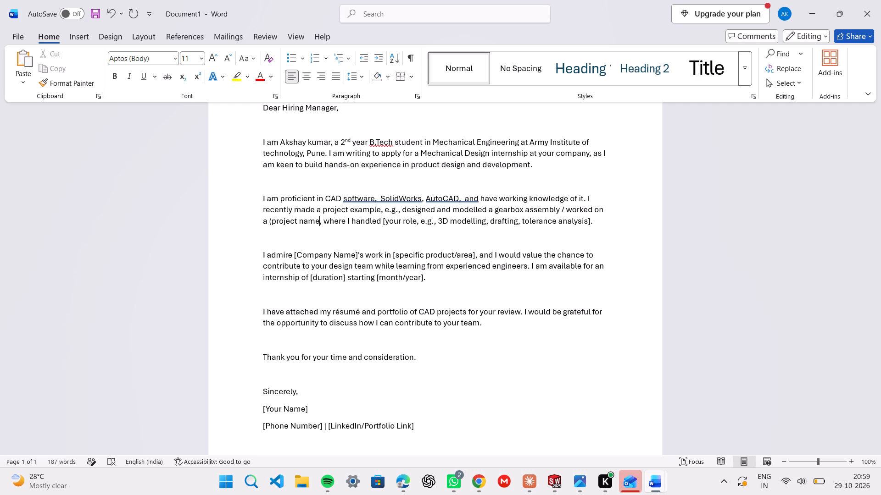
Remove the opening parenthesis before "project name" in the sentence about the recent project.
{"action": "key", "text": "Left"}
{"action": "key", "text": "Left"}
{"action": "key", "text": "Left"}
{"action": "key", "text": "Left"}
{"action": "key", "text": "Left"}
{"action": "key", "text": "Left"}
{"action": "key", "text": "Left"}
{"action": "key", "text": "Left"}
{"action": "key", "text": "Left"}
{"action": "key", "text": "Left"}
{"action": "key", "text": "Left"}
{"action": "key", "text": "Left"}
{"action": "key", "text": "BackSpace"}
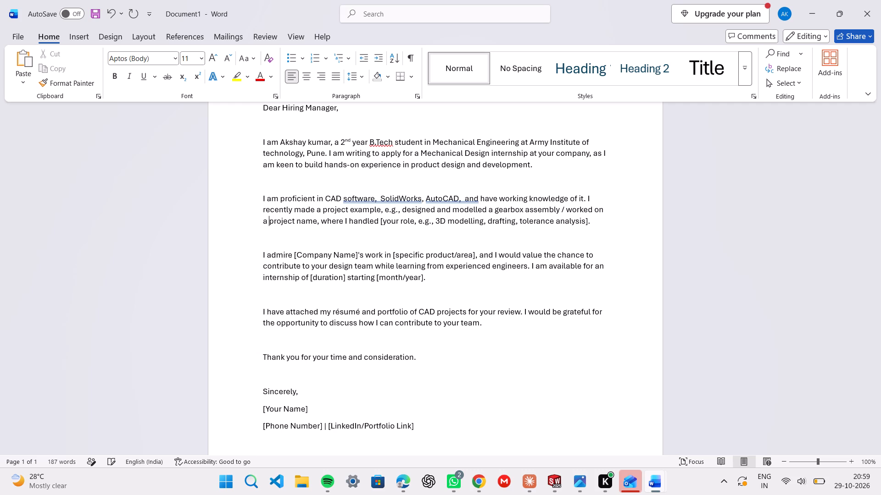
Change "project name" to "project named water bot" before the comma preceding "where I handled".
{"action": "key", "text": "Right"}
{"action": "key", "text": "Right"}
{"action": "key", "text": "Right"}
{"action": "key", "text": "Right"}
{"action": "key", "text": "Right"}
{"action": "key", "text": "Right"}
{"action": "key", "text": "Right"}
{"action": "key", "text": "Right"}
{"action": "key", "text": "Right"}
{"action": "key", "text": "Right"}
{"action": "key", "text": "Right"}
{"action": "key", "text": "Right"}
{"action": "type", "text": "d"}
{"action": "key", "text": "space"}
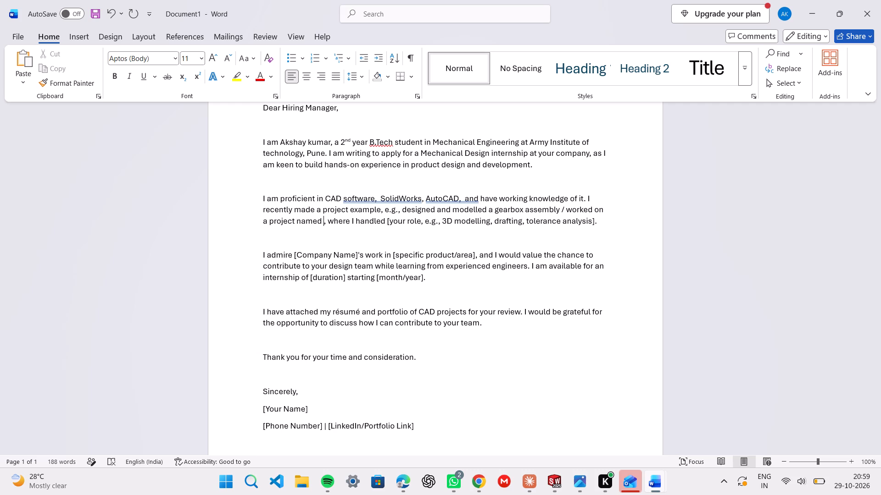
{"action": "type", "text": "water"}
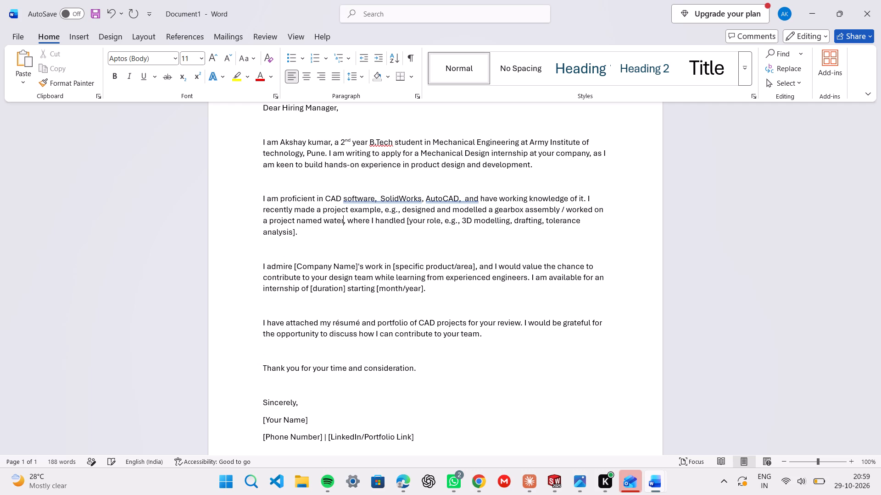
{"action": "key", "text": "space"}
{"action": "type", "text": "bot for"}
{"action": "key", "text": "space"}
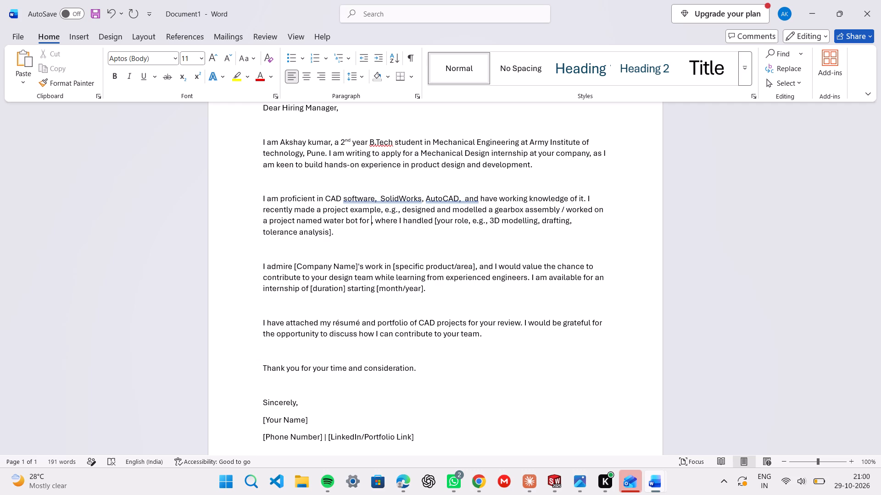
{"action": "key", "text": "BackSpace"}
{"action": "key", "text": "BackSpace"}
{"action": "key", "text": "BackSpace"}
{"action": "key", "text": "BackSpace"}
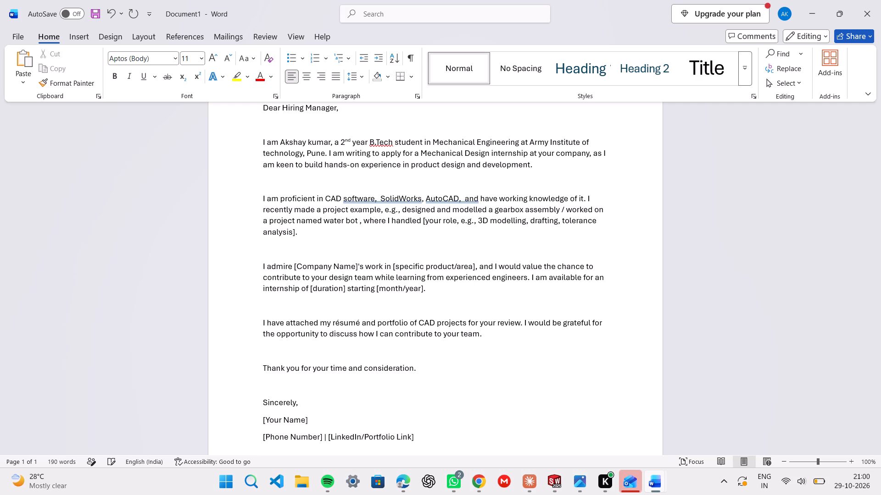
Enclose "water bot" in parentheses, leaving no space before the comma that follows.
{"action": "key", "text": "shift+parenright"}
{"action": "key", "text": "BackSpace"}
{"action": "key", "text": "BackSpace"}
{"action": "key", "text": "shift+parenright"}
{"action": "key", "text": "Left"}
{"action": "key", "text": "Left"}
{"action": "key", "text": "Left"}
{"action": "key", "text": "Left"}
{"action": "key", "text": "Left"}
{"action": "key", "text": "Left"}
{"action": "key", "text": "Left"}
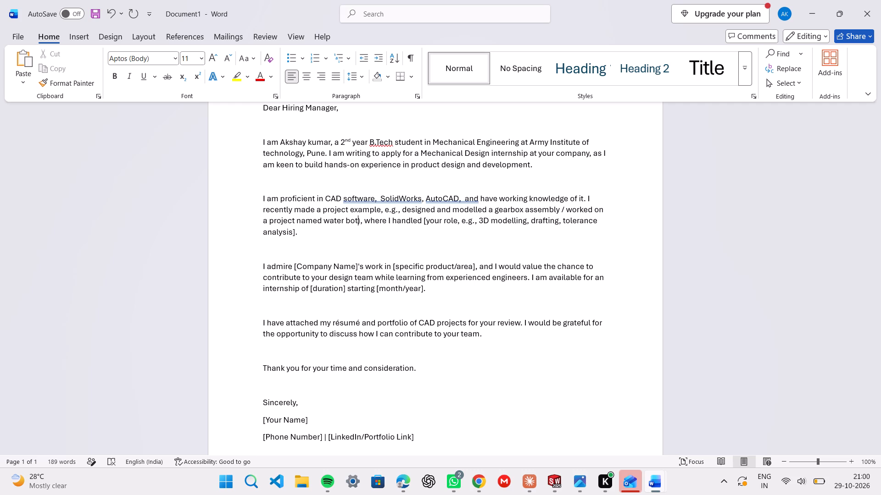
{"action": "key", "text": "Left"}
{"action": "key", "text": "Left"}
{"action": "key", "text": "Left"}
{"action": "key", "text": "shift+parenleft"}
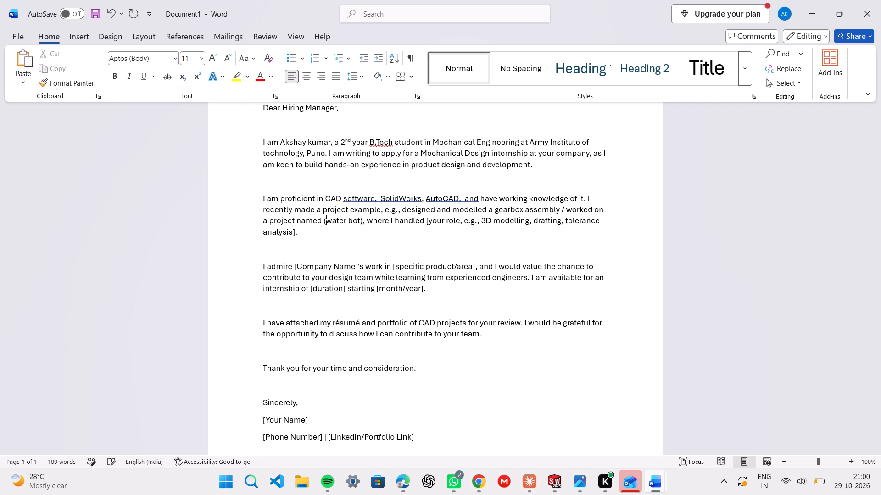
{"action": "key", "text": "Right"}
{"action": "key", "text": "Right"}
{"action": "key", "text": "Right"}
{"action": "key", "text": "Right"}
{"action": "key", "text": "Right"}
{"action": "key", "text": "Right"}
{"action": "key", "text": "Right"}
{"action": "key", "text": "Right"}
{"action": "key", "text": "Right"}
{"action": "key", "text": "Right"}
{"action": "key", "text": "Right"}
Delete "[your role, e.g., " so that "where I handled" leads directly into "3D modelling, drafting, tolerance analysis".
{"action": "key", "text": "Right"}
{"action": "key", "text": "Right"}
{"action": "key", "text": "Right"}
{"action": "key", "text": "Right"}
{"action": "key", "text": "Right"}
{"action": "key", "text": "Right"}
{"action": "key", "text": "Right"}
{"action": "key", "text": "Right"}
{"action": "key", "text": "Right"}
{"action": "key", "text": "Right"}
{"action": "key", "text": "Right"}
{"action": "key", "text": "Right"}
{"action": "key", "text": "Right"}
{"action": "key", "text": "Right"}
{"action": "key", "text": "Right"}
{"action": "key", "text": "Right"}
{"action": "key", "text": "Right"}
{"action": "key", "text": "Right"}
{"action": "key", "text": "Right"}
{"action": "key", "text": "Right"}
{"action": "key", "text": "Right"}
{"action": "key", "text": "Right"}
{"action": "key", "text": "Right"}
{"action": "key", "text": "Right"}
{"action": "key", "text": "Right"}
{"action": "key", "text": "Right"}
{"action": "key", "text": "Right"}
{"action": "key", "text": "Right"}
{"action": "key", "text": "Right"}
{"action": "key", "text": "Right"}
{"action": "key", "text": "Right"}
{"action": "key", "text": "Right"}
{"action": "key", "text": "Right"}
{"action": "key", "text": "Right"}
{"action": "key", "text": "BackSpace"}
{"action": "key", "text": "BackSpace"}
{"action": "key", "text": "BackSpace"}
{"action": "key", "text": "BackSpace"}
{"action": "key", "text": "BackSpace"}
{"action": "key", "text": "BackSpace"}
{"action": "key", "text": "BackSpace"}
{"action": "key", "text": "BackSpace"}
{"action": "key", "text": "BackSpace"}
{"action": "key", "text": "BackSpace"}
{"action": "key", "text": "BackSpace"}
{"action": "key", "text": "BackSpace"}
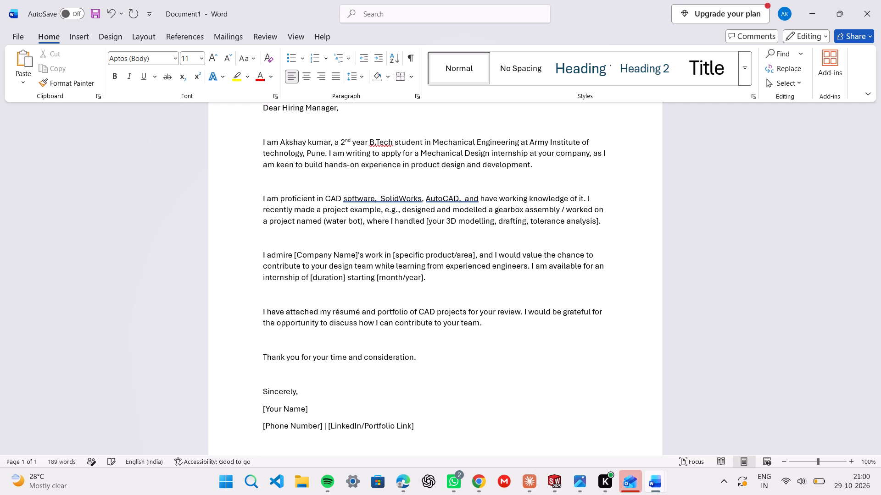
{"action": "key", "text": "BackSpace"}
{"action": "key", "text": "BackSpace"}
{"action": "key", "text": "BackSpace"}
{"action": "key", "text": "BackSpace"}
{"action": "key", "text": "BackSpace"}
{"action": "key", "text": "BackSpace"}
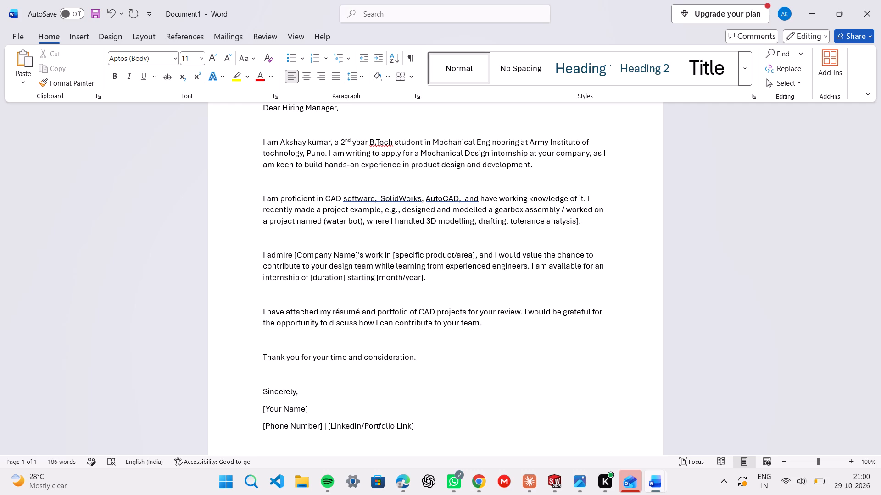
Remove the closing square bracket after "tolerance analysis", keeping the full stop.
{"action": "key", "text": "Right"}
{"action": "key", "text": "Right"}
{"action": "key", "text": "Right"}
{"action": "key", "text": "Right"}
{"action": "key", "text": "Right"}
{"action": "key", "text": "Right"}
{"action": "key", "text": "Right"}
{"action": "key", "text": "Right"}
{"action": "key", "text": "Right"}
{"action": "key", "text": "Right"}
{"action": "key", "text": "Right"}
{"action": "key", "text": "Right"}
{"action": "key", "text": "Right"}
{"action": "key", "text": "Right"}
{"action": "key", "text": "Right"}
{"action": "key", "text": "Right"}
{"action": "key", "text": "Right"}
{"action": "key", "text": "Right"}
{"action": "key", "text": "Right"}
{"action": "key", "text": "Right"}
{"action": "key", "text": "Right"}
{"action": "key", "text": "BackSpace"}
Replace "[Company Name]'s" with "your company's" in the sentence beginning "I admire".
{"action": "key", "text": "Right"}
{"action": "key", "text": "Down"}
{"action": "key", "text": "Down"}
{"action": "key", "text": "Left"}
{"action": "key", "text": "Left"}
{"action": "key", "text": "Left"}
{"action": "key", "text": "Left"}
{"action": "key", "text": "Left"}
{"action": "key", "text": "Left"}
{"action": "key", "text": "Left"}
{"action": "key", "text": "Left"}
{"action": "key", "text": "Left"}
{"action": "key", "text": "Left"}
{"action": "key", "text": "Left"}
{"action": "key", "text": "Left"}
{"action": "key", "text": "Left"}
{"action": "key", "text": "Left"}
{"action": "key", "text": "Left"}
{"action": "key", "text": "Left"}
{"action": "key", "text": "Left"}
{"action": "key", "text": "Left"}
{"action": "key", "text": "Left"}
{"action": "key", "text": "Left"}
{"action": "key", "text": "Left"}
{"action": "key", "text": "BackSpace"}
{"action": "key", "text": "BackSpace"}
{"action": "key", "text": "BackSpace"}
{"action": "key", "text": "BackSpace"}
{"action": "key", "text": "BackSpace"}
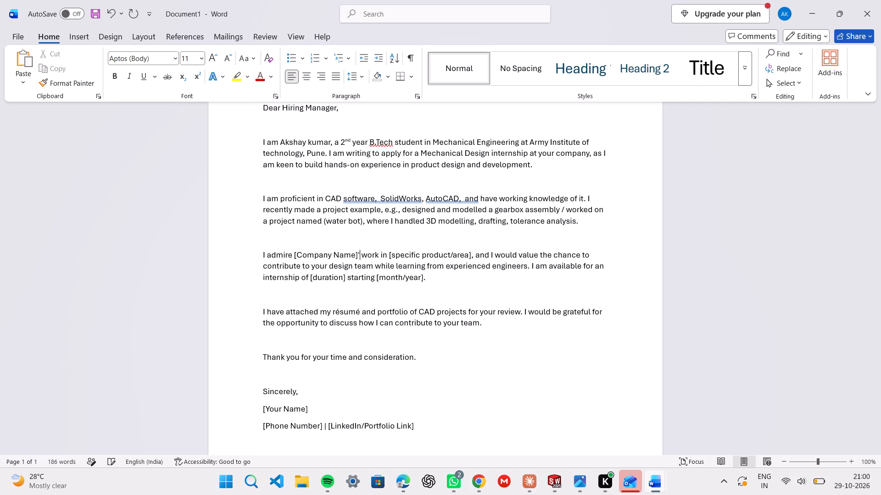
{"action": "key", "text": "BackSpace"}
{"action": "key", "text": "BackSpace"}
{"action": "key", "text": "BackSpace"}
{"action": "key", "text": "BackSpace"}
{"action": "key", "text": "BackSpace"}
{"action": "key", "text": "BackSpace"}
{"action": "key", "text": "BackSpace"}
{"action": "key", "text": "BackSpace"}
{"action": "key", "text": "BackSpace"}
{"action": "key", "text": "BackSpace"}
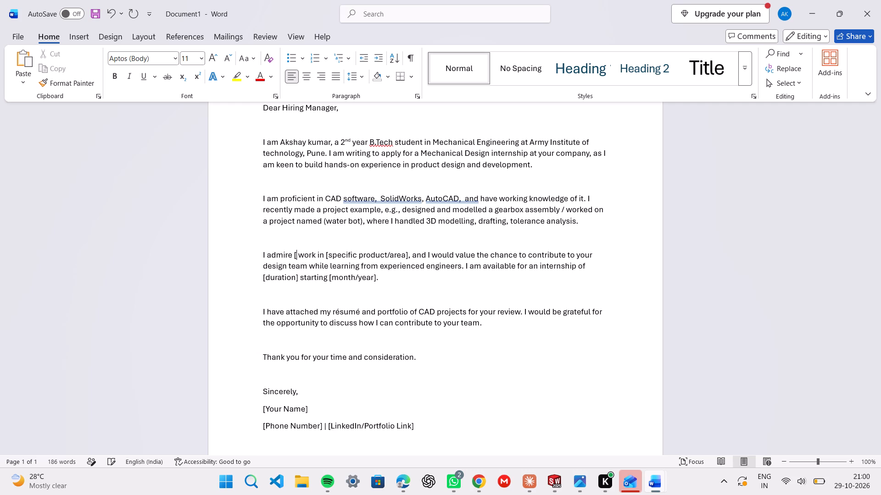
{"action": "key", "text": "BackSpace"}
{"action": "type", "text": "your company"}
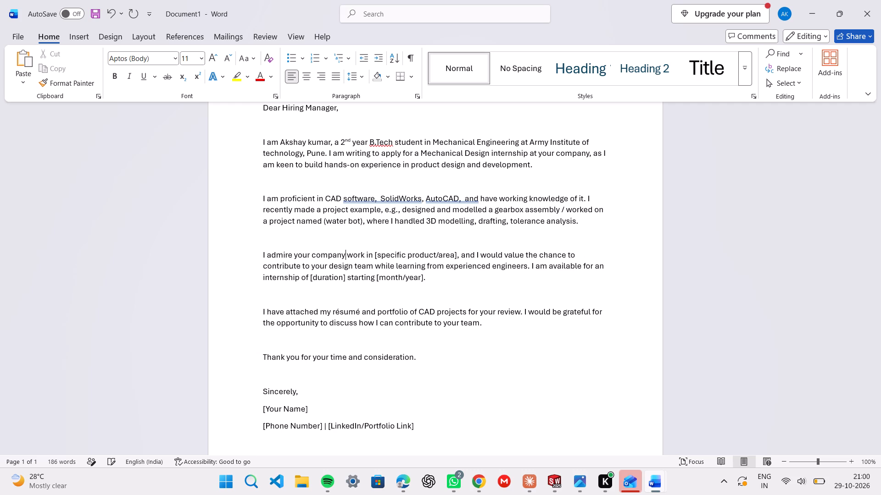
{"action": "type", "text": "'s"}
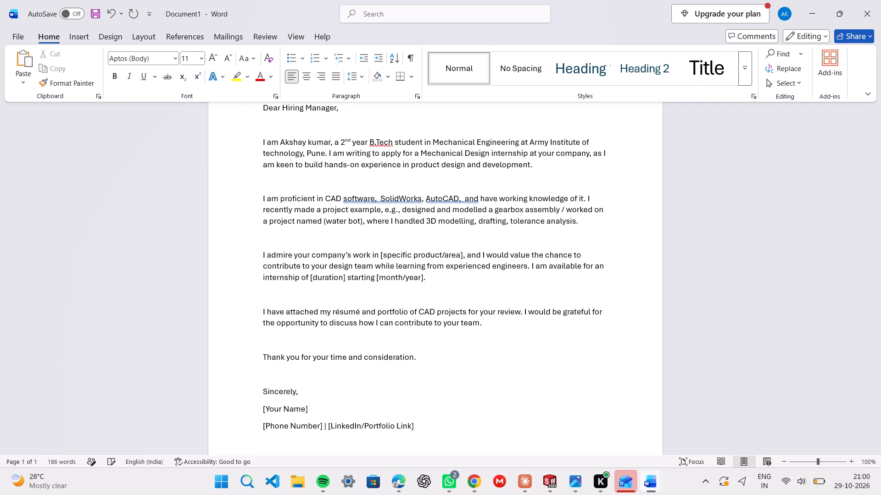
Replace "[specific product/area]" with "designing area" in the sentence beginning "I admire your company's work in".
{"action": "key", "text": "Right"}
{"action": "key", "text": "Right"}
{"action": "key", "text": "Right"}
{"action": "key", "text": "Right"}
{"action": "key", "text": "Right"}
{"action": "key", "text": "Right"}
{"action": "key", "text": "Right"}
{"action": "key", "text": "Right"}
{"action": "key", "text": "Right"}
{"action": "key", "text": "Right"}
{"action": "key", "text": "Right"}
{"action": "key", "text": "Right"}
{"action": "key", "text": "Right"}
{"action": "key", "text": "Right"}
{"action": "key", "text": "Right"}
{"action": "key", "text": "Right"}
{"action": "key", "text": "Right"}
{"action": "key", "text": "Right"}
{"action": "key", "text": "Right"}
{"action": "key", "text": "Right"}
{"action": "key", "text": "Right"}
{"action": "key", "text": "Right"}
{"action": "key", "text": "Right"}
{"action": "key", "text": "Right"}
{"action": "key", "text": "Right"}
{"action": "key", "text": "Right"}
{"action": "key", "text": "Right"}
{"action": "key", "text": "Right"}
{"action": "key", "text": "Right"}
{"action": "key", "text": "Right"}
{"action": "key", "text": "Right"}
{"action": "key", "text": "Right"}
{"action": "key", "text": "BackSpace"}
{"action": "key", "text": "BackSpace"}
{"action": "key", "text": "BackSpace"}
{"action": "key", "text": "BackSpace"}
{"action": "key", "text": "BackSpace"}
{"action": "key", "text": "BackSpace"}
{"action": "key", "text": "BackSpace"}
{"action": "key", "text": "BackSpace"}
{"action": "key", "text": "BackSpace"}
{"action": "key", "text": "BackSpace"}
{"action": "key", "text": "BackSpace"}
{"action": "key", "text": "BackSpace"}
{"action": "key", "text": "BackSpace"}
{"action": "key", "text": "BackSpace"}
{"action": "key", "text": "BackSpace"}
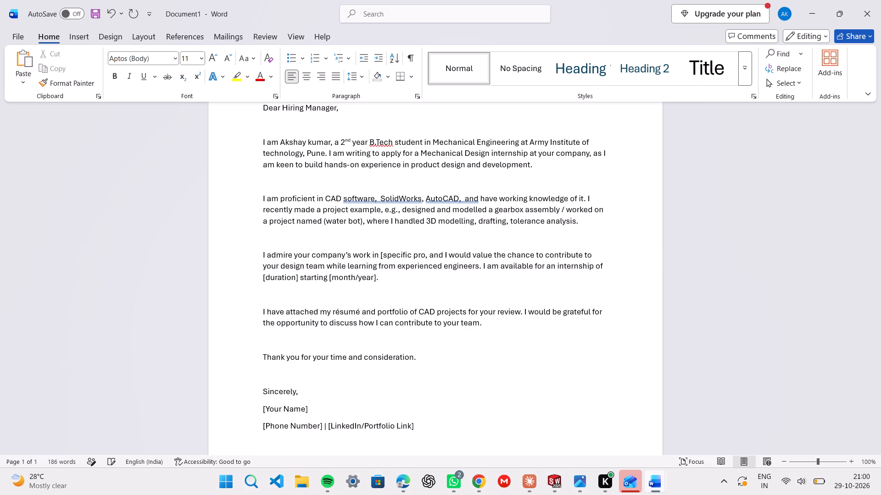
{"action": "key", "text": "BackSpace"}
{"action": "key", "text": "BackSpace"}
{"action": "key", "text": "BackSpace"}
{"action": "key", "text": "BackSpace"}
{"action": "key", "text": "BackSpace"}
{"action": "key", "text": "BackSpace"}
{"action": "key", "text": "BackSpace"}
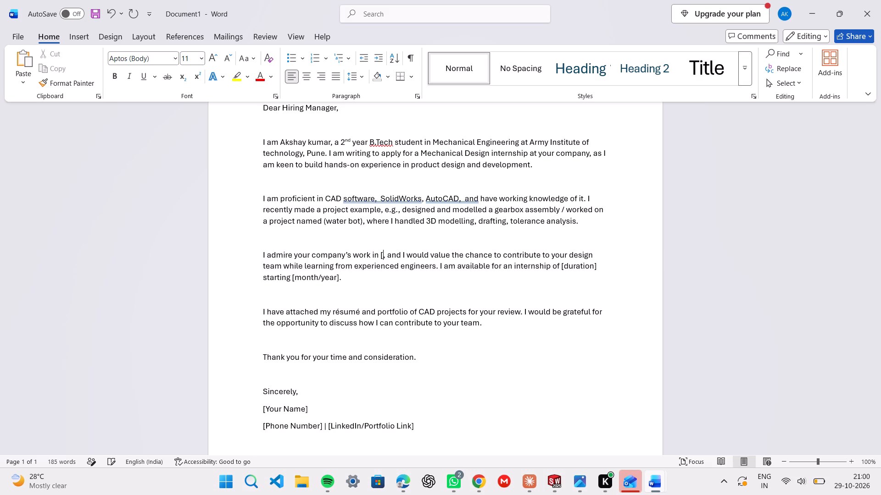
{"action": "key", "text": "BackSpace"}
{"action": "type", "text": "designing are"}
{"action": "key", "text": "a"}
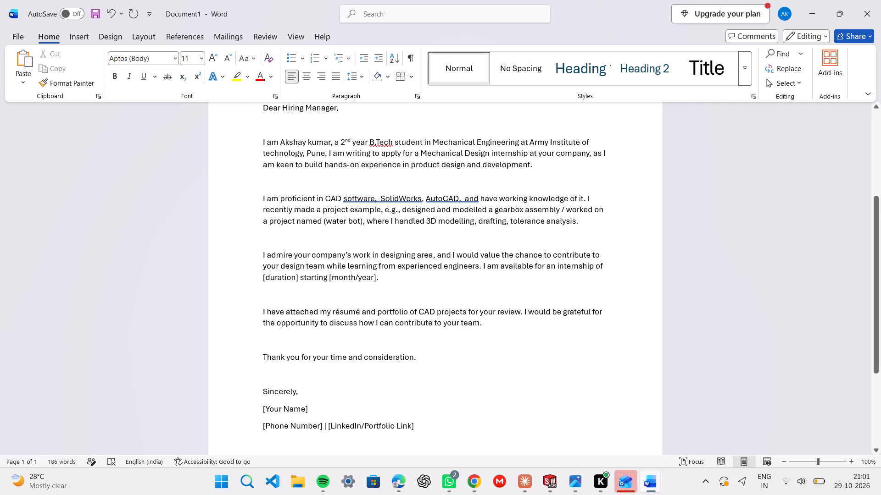
Replace the "[duration]" placeholder with "2-3 months" in the internship availability sentence.
{"action": "scroll", "coordinate": [593, 273], "scroll_direction": "down", "scroll_amount": 1}
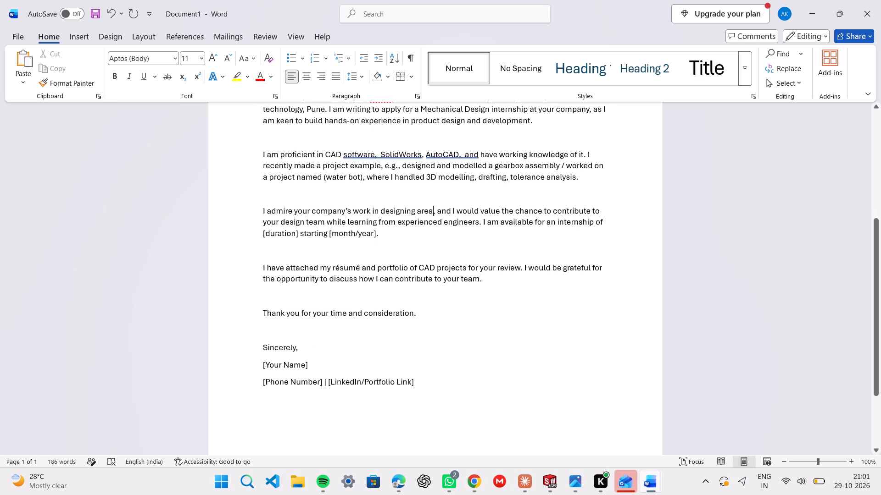
{"action": "left_click", "coordinate": [298, 231]}
{"action": "key", "text": "BackSpace"}
{"action": "key", "text": "BackSpace"}
{"action": "key", "text": "BackSpace"}
{"action": "key", "text": "BackSpace"}
{"action": "key", "text": "BackSpace"}
{"action": "key", "text": "BackSpace"}
{"action": "key", "text": "BackSpace"}
{"action": "key", "text": "BackSpace"}
{"action": "key", "text": "BackSpace"}
{"action": "key", "text": "BackSpace"}
{"action": "key", "text": "BackSpace"}
{"action": "key", "text": "BackSpace"}
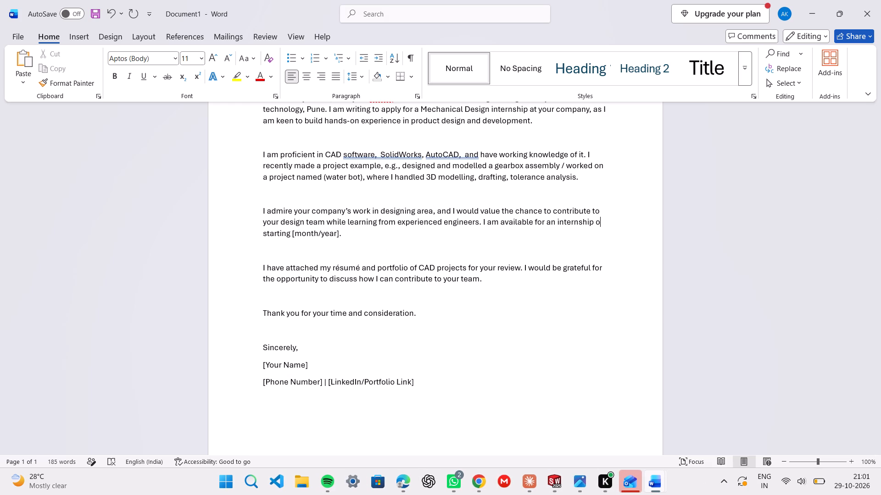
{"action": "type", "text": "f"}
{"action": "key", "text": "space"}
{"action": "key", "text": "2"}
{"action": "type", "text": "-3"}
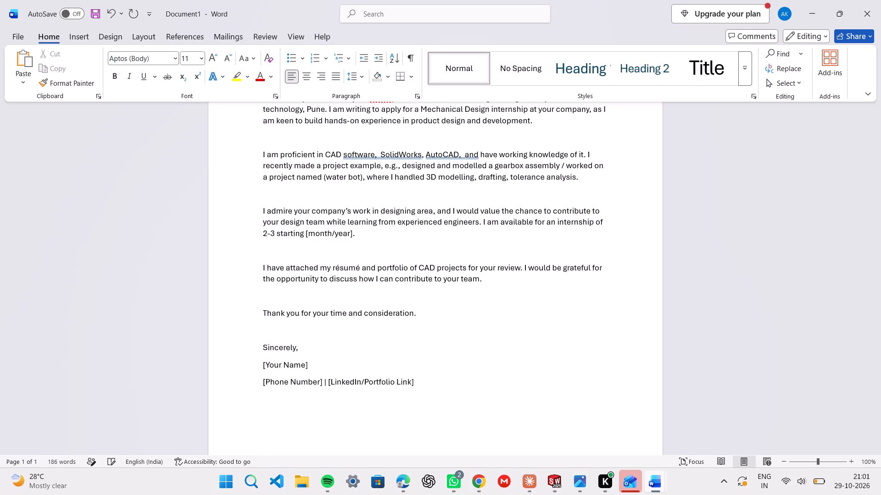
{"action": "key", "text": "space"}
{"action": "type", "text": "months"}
Replace the "[month/year]" placeholder after "starting" with "January 2027", keeping the full stop.
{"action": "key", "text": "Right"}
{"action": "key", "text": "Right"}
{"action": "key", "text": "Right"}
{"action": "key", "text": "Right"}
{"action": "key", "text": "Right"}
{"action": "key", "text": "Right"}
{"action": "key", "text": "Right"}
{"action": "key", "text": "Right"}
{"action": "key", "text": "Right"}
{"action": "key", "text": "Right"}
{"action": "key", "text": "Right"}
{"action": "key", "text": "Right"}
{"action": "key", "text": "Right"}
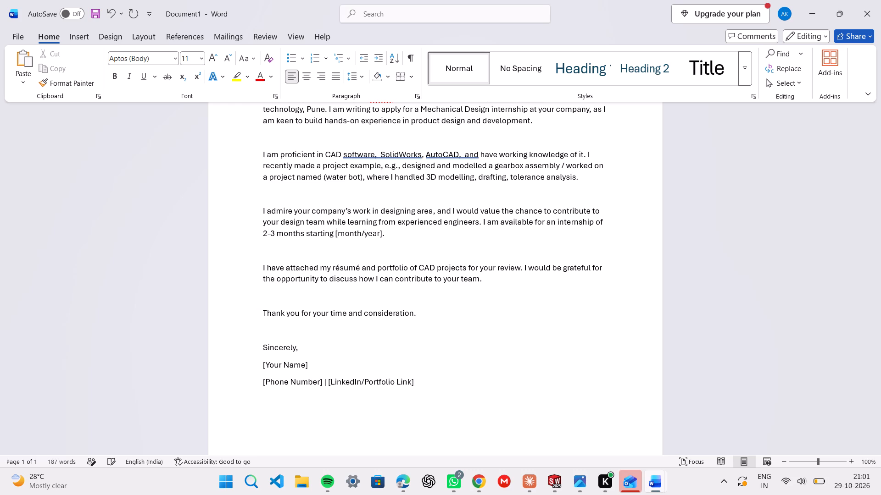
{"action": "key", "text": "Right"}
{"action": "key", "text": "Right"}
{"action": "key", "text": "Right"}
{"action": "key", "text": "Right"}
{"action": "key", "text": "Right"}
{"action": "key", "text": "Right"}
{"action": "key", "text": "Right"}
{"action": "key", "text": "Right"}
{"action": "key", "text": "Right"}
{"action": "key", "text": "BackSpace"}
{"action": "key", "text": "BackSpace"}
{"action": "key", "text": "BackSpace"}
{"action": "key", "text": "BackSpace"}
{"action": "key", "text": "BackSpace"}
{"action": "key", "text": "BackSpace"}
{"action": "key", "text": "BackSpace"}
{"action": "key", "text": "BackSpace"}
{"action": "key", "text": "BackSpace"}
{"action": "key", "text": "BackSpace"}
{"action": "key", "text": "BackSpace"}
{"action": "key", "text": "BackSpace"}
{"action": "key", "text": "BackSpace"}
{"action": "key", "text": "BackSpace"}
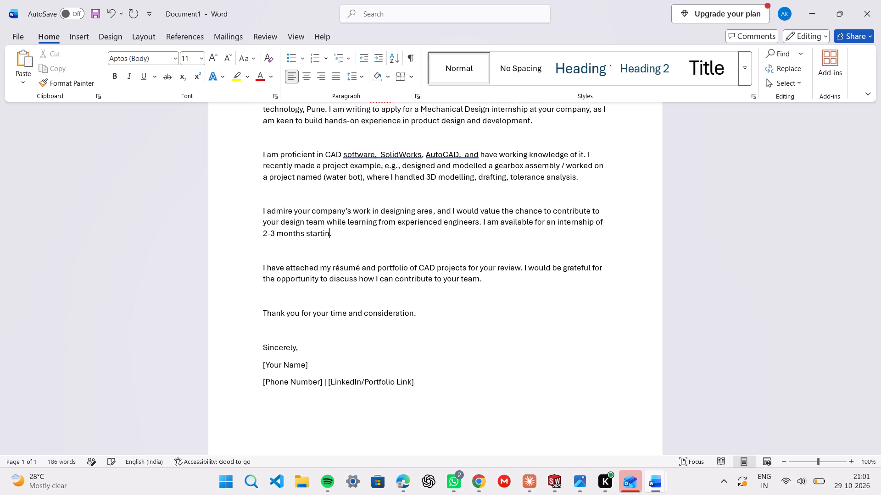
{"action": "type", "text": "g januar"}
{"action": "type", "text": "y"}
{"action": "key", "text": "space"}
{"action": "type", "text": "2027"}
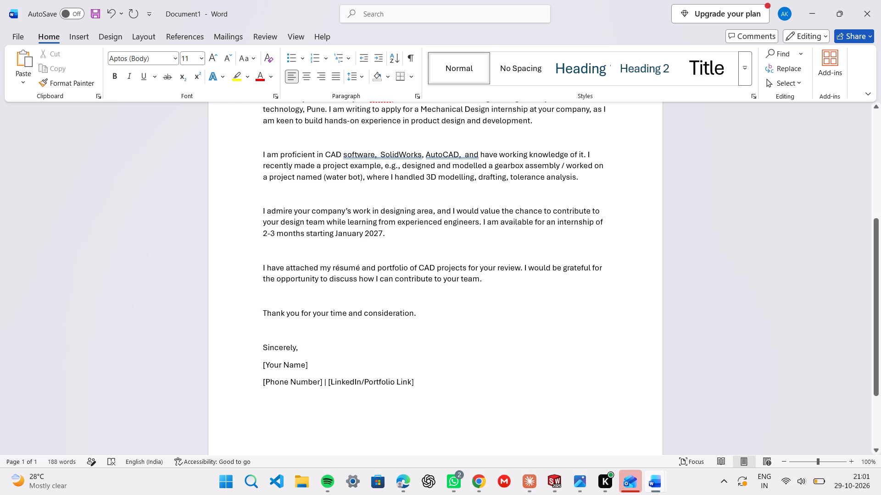
Replace the attached résumé and portfolio paragraph with "I would be grateful for an opportunity to discuss my application.".
{"action": "left_click_drag", "start_coordinate": [263, 270], "coordinate": [314, 268]}
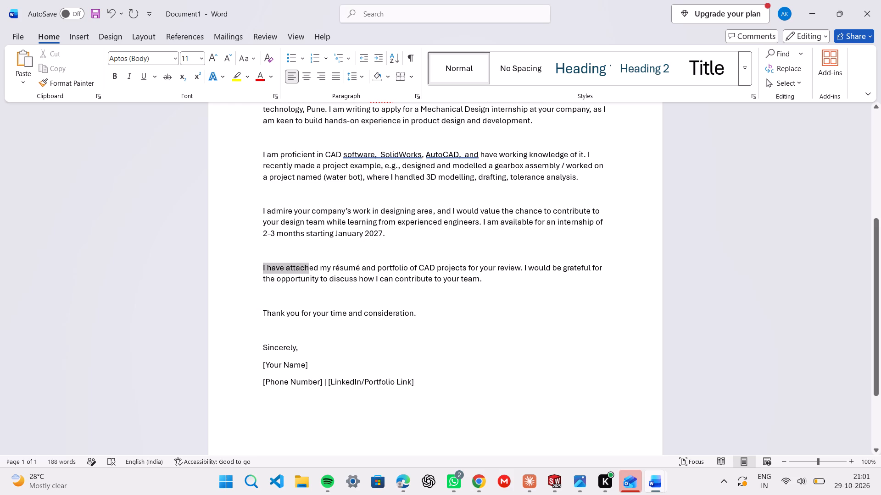
{"action": "left_click_drag", "start_coordinate": [314, 268], "coordinate": [502, 287]}
{"action": "key", "text": "BackSpace"}
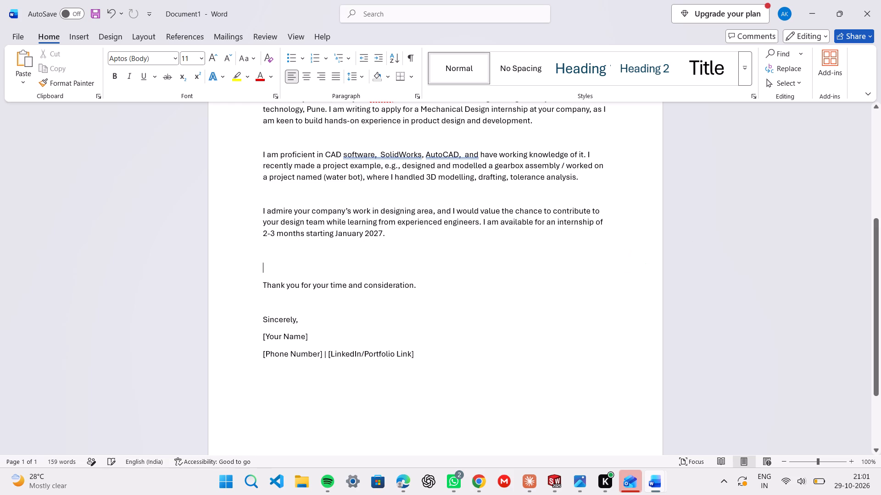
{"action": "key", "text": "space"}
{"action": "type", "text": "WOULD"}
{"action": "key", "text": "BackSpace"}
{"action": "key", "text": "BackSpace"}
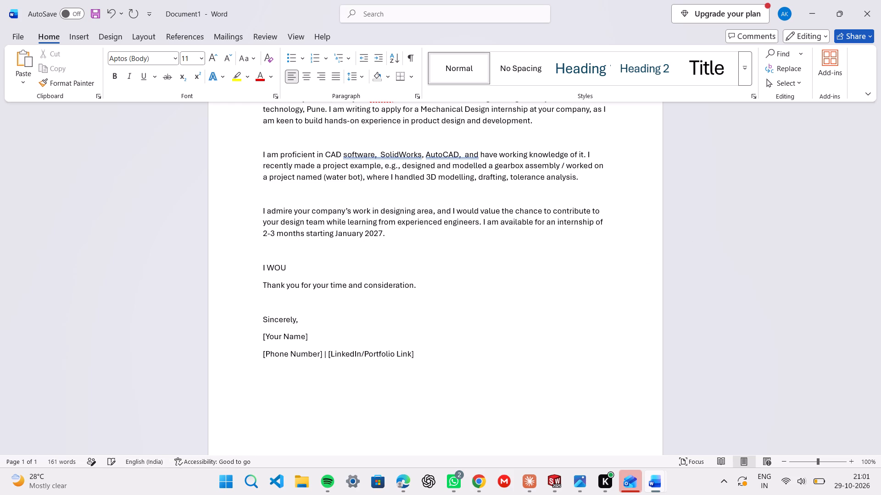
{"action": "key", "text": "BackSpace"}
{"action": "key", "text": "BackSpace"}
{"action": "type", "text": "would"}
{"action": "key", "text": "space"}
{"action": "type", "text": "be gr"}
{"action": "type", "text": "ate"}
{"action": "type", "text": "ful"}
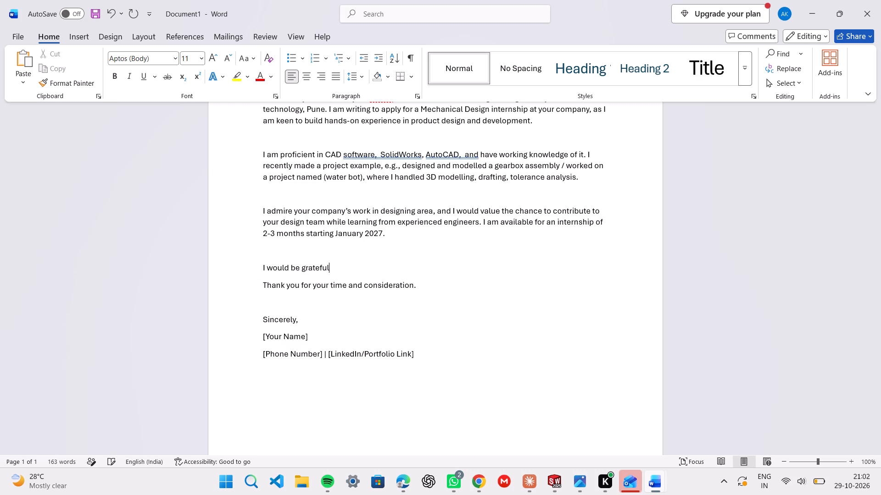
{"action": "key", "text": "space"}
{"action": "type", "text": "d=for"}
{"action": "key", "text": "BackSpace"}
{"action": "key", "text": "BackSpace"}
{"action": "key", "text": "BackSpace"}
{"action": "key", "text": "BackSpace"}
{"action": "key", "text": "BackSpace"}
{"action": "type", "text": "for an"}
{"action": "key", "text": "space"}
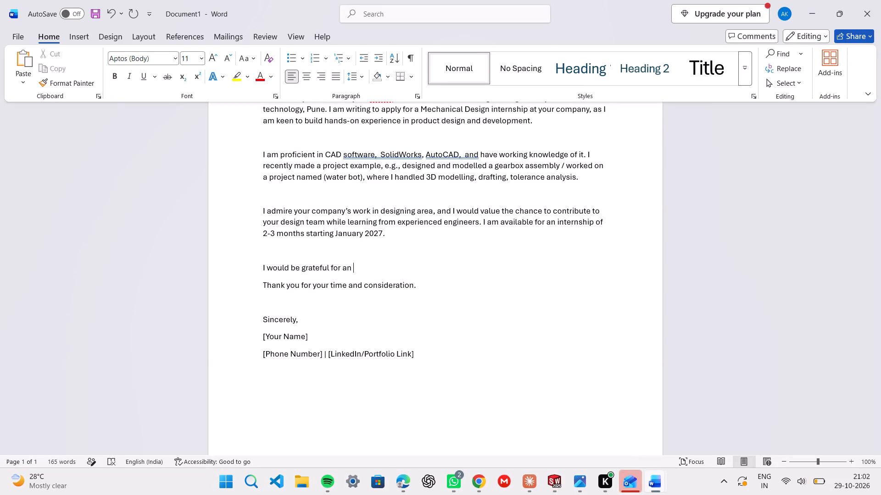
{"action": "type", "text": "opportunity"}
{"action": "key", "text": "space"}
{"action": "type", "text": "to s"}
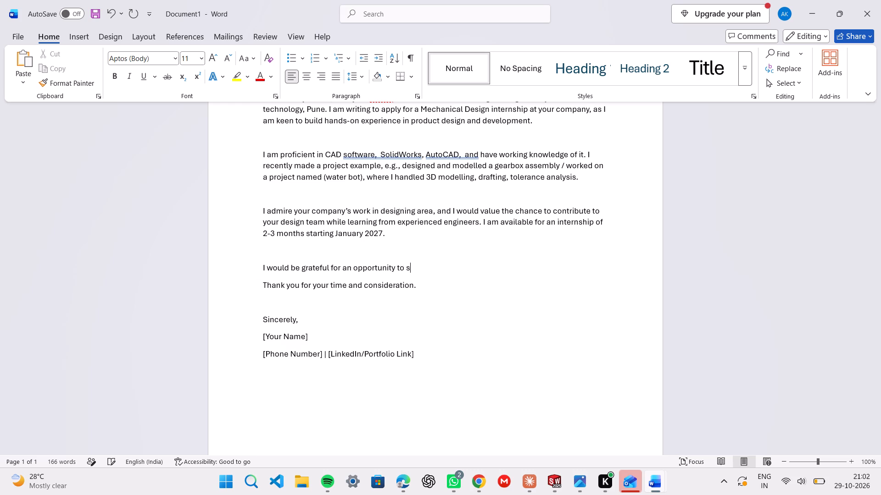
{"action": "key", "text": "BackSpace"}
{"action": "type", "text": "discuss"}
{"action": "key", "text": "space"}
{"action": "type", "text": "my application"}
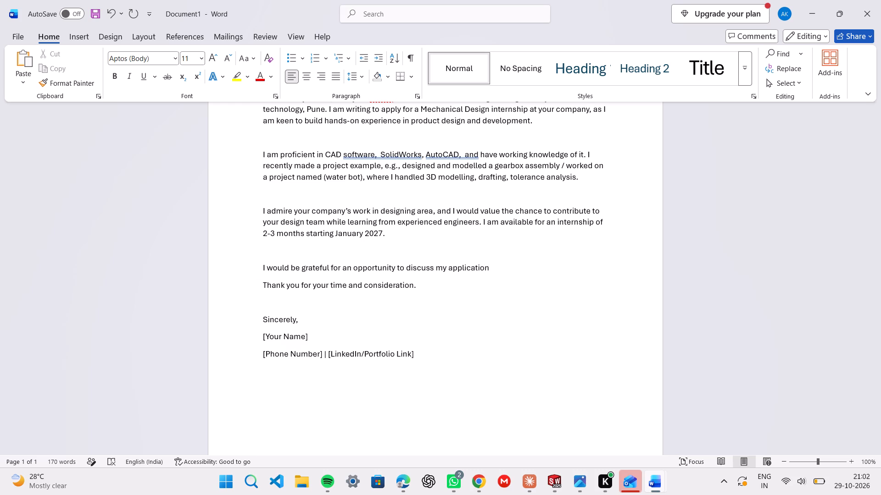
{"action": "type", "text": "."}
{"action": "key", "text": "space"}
Add the sentence "Thank you for your time and consideration." directly after "discuss my application." in the same paragraph.
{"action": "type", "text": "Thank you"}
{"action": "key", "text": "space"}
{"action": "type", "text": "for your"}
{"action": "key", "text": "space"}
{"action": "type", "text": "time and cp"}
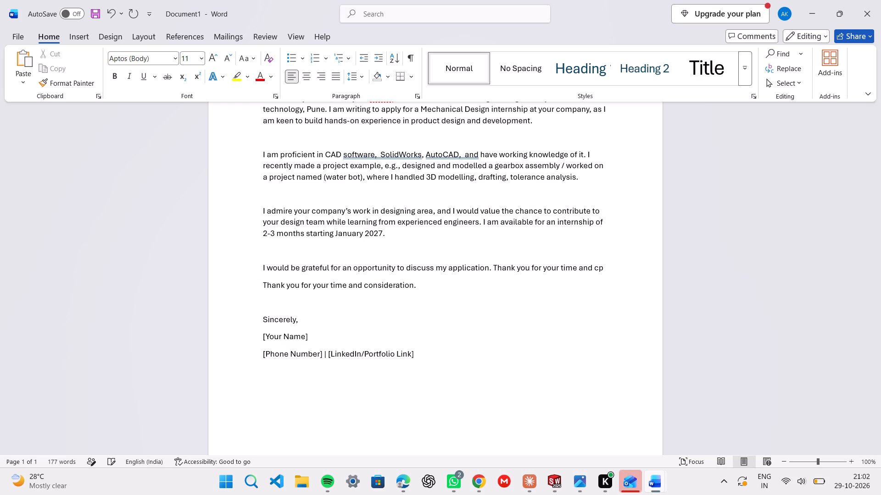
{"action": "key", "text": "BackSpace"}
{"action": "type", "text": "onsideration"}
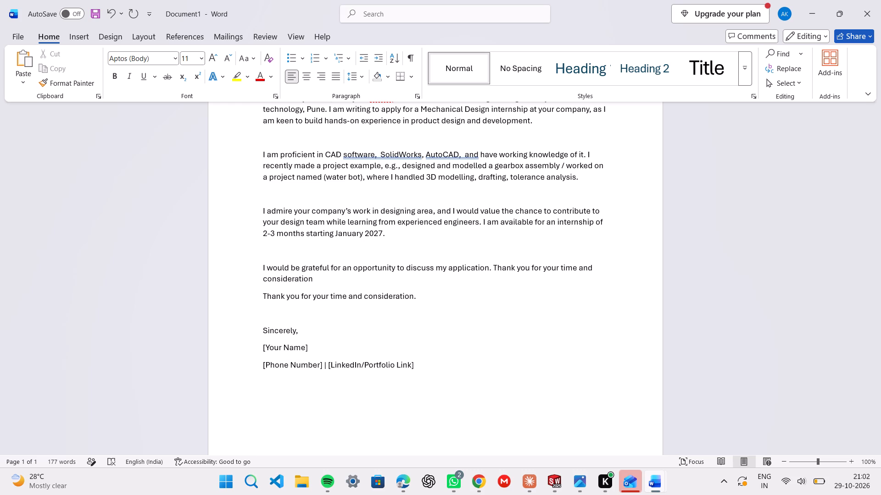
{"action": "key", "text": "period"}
Delete the duplicate line "Thank you for your time and consideration." above the "Sincerely," closing, including its leftover empty line.
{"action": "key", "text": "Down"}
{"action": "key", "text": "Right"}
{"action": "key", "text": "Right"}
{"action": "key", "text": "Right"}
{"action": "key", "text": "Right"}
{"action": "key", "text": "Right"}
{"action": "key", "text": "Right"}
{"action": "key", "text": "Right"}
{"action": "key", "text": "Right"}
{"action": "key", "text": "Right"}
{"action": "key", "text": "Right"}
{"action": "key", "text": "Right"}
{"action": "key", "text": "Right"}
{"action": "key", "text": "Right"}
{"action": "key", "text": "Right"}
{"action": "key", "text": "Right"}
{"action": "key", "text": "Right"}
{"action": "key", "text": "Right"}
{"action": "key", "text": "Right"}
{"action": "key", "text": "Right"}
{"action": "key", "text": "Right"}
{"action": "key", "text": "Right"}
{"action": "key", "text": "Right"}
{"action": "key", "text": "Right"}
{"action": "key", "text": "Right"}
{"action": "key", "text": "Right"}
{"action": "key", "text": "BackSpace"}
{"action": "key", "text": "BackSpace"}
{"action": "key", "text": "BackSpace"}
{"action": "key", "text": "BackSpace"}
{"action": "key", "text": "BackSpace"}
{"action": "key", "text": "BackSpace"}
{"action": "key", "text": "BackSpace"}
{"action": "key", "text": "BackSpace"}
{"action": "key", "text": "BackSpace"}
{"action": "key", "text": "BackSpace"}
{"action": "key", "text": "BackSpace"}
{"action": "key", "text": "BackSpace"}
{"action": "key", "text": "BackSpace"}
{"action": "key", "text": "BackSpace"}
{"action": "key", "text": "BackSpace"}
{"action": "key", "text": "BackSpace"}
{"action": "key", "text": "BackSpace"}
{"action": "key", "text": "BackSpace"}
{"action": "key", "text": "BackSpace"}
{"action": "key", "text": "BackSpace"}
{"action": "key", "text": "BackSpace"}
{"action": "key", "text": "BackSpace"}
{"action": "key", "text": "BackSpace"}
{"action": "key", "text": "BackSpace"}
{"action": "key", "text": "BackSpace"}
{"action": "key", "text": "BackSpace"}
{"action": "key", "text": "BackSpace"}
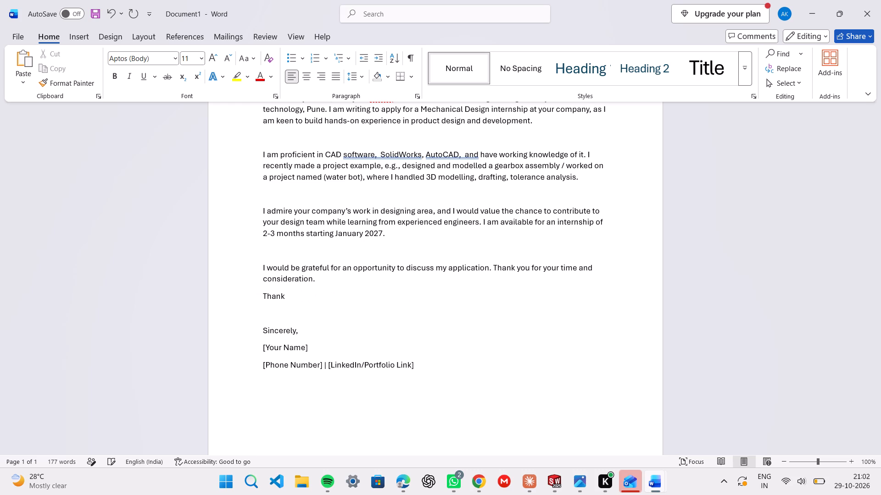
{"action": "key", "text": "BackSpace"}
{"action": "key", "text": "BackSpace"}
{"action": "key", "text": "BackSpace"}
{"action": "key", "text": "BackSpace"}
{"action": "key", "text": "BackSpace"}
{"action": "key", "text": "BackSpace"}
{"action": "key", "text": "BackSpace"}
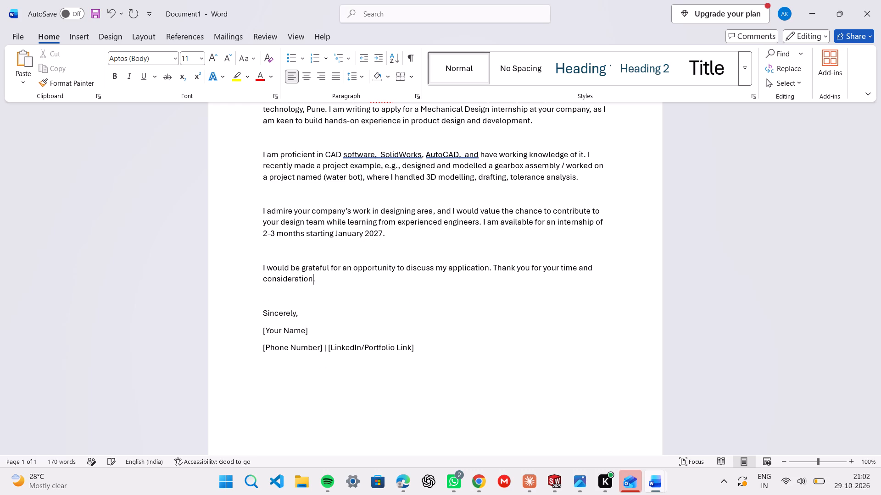
Replace the "[Your Name]" placeholder under "Sincerely," with the applicant's name.
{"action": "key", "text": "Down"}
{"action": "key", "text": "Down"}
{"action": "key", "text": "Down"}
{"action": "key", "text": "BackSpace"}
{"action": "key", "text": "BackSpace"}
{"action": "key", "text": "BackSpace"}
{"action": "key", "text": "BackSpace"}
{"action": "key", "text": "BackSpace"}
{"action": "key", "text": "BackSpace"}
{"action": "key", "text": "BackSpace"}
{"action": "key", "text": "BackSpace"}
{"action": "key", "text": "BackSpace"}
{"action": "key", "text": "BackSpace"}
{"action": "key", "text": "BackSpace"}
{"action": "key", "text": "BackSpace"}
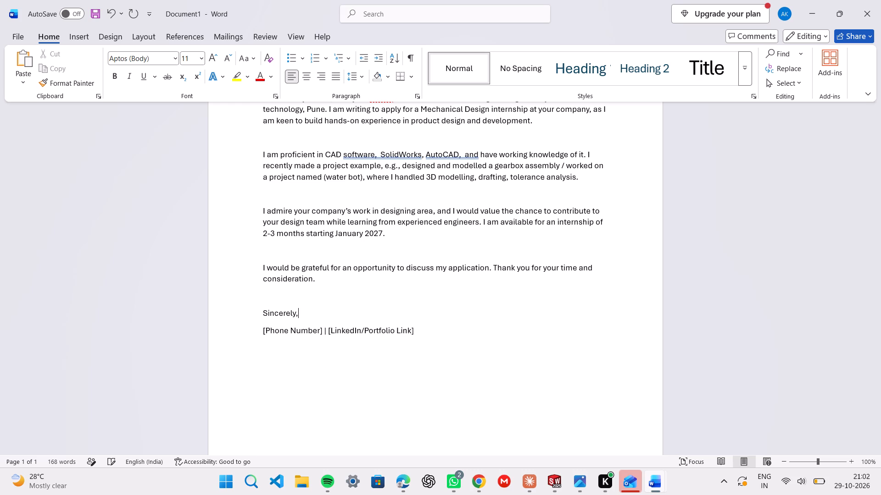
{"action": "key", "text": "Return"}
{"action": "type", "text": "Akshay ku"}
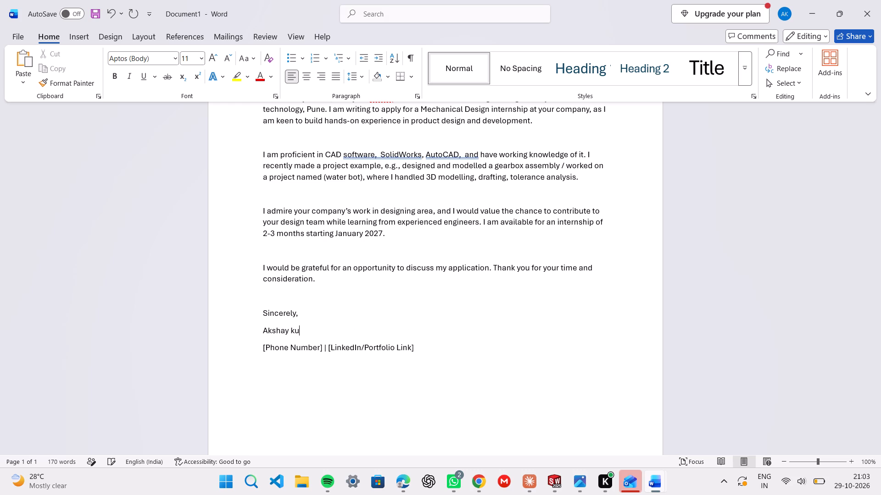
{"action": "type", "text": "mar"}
Add the line "Mechanical Engineering student" below the applicant's name in the signature.
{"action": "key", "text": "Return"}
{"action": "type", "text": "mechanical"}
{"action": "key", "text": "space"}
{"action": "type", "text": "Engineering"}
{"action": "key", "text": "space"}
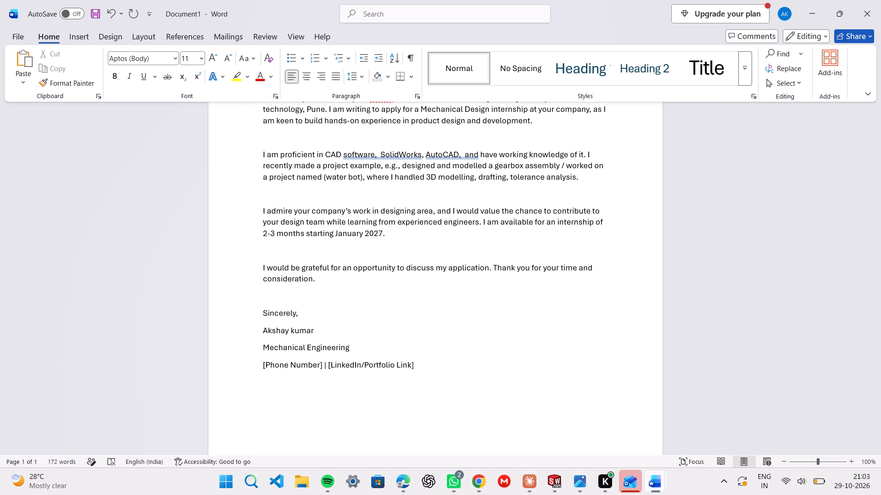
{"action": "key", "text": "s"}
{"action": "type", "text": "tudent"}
Add the line "Army institute of technology," below "Mechanical Engineering student" in the signature.
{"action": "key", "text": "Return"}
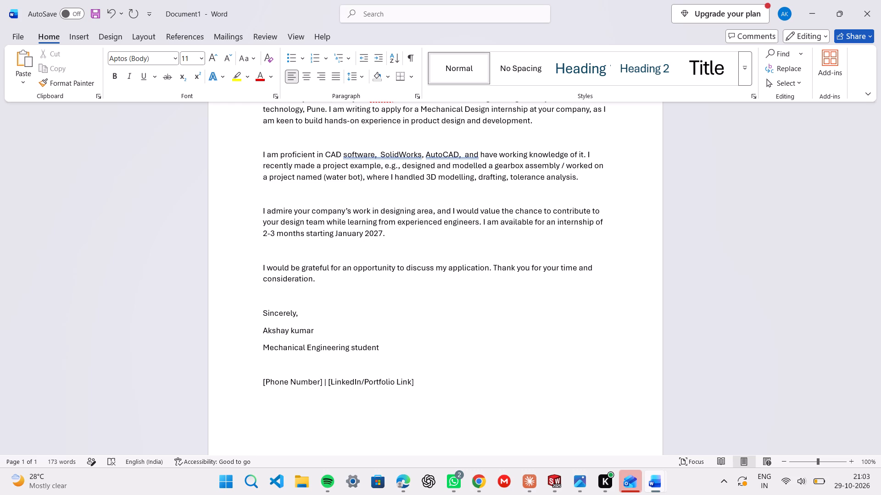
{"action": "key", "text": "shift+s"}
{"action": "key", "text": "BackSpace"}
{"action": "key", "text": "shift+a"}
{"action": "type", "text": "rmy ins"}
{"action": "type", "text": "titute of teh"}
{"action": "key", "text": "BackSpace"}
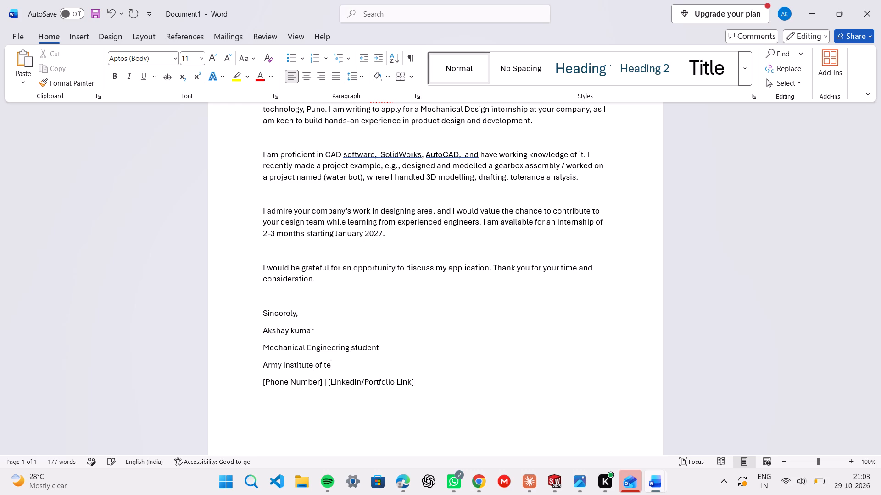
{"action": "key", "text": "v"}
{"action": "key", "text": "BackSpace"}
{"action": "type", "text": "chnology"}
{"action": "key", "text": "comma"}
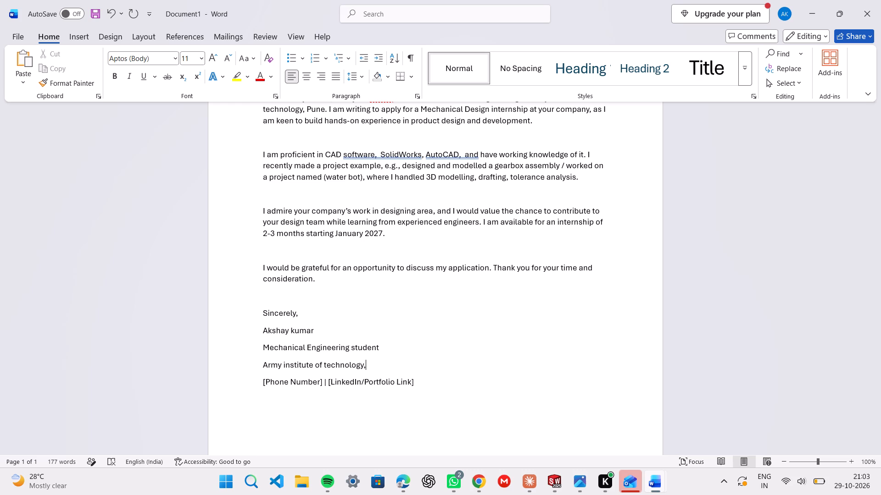
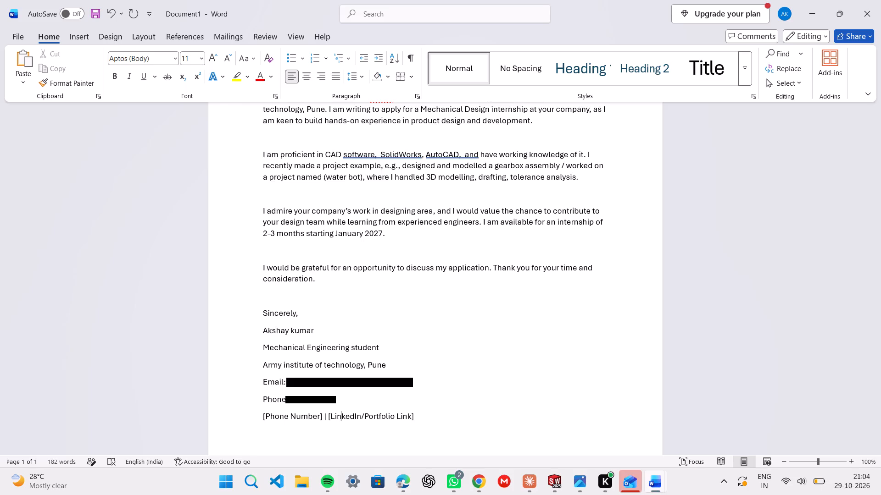
Delete the "[Phone Number] | [LinkedIn/Portfolio Link]" placeholder line at the end of the signature, including its leftover empty line.
{"action": "key", "text": "Right"}
{"action": "key", "text": "Right"}
{"action": "key", "text": "Right"}
{"action": "key", "text": "Right"}
{"action": "key", "text": "Right"}
{"action": "key", "text": "Right"}
{"action": "key", "text": "Right"}
{"action": "key", "text": "Right"}
{"action": "key", "text": "Right"}
{"action": "key", "text": "Right"}
{"action": "key", "text": "BackSpace"}
{"action": "key", "text": "BackSpace"}
{"action": "key", "text": "BackSpace"}
{"action": "key", "text": "BackSpace"}
{"action": "key", "text": "BackSpace"}
{"action": "key", "text": "BackSpace"}
{"action": "key", "text": "BackSpace"}
{"action": "key", "text": "BackSpace"}
{"action": "key", "text": "BackSpace"}
{"action": "key", "text": "BackSpace"}
{"action": "key", "text": "BackSpace"}
{"action": "key", "text": "BackSpace"}
{"action": "key", "text": "BackSpace"}
{"action": "key", "text": "BackSpace"}
{"action": "key", "text": "BackSpace"}
{"action": "key", "text": "BackSpace"}
{"action": "key", "text": "BackSpace"}
{"action": "key", "text": "BackSpace"}
{"action": "key", "text": "BackSpace"}
{"action": "key", "text": "BackSpace"}
{"action": "key", "text": "BackSpace"}
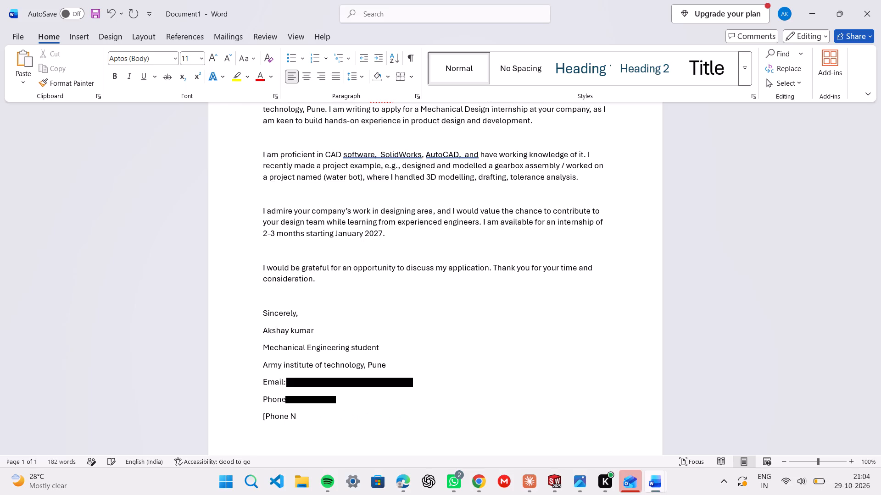
{"action": "key", "text": "BackSpace"}
{"action": "key", "text": "BackSpace"}
{"action": "key", "text": "BackSpace"}
{"action": "key", "text": "BackSpace"}
{"action": "key", "text": "BackSpace"}
{"action": "key", "text": "BackSpace"}
{"action": "key", "text": "BackSpace"}
{"action": "key", "text": "BackSpace"}
{"action": "key", "text": "BackSpace"}
Set the font size of the "TWO INTERNSHIP EMAILS" title to 18.
{"action": "scroll", "coordinate": [561, 274], "scroll_direction": "up", "scroll_amount": 1}
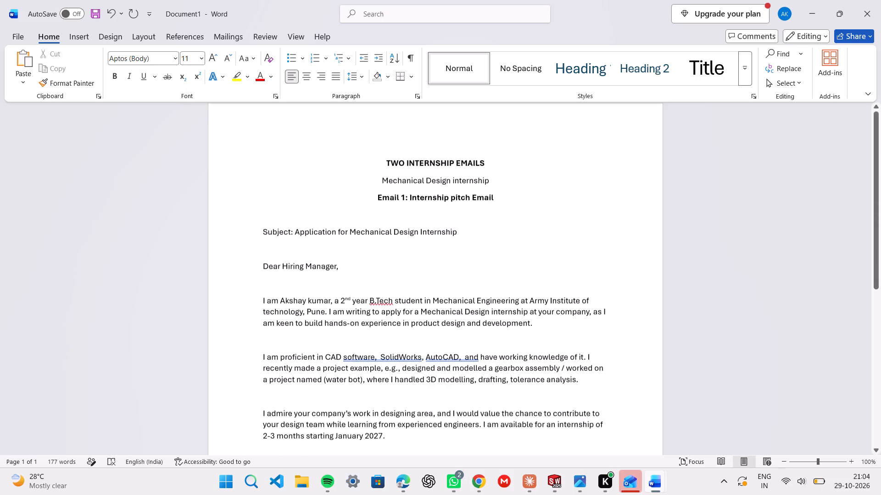
{"action": "scroll", "coordinate": [561, 274], "scroll_direction": "up", "scroll_amount": 1}
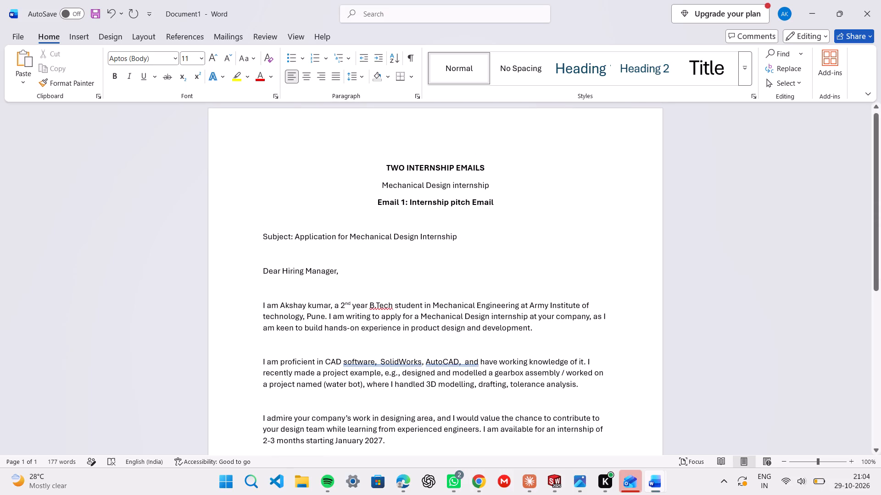
{"action": "scroll", "coordinate": [561, 274], "scroll_direction": "up", "scroll_amount": 4}
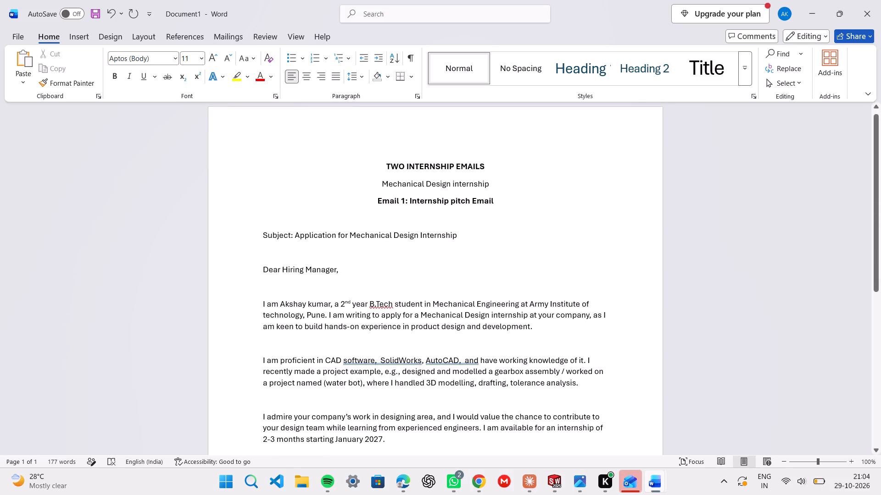
{"action": "left_click_drag", "start_coordinate": [388, 165], "coordinate": [499, 168]}
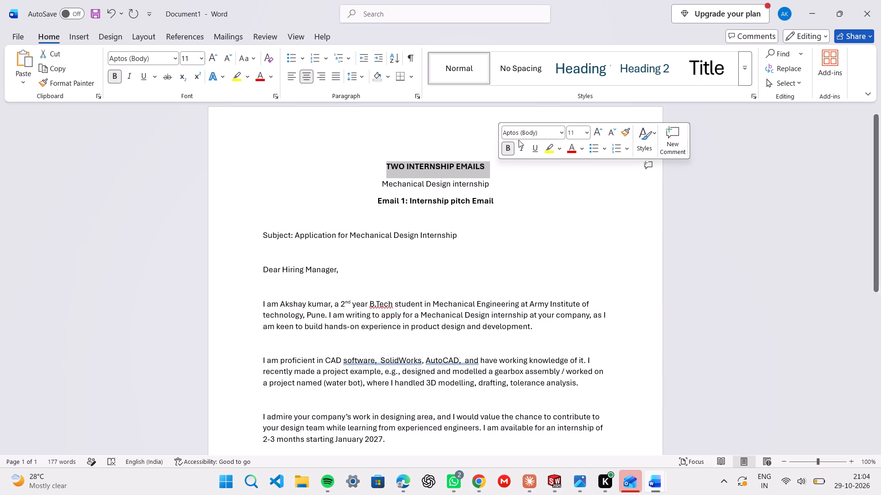
{"action": "left_click", "coordinate": [585, 134]}
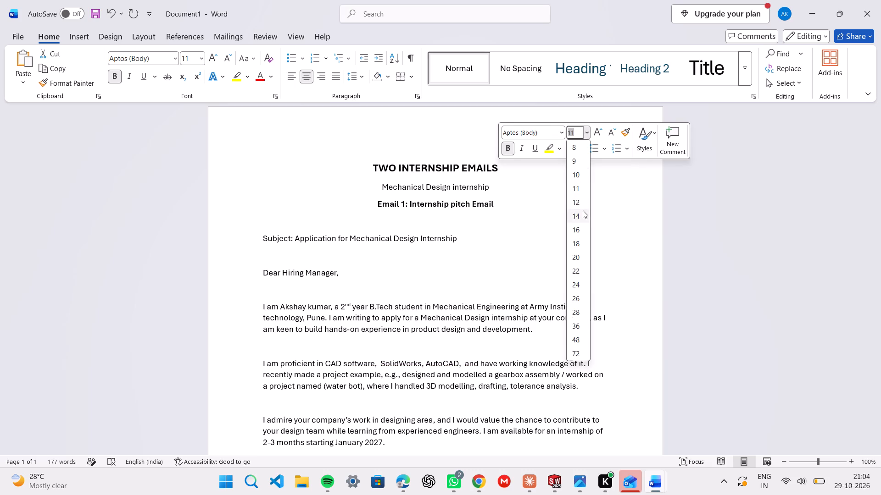
{"action": "left_click", "coordinate": [578, 241]}
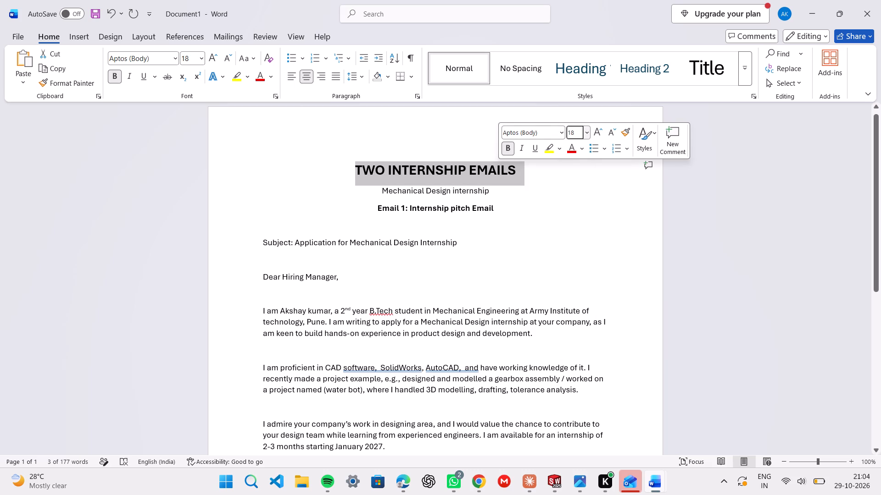
{"action": "left_click", "coordinate": [527, 212]}
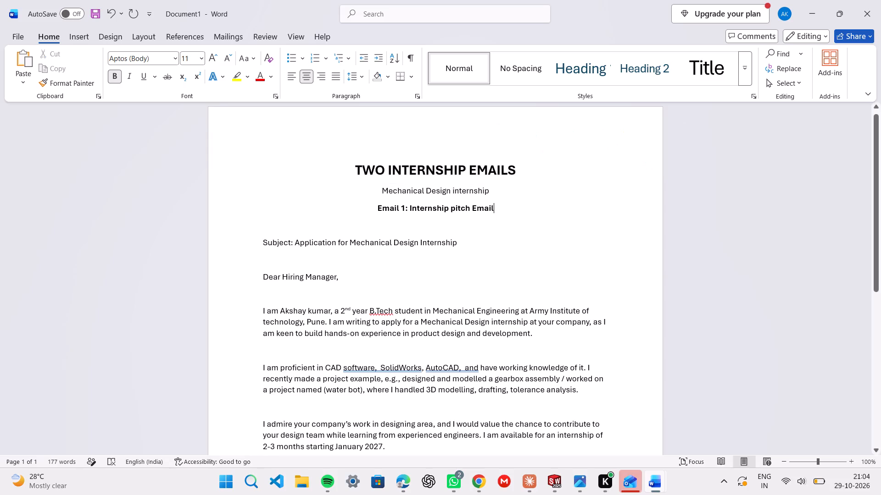
Save the document as "INTERNSHIP EMAILS" in the OneDrive Documents folder.
{"action": "scroll", "coordinate": [511, 274], "scroll_direction": "down", "scroll_amount": 7}
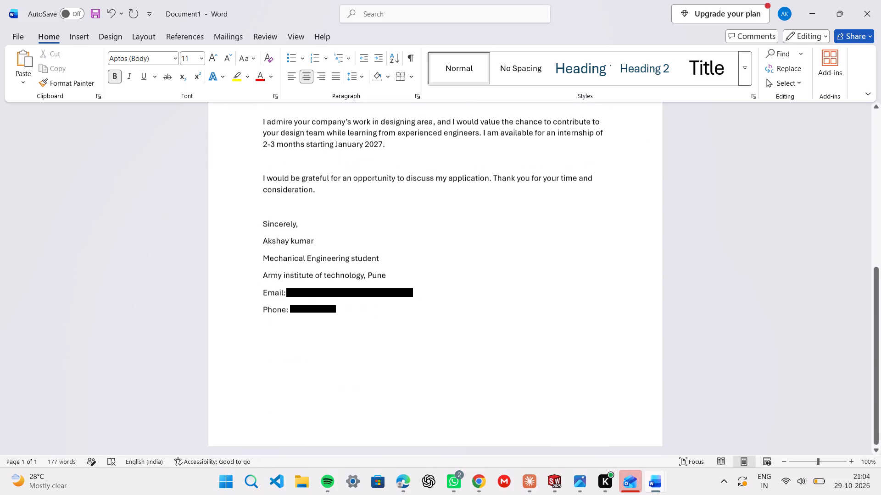
{"action": "scroll", "coordinate": [511, 274], "scroll_direction": "up", "scroll_amount": 3}
{"action": "scroll", "coordinate": [511, 274], "scroll_direction": "down", "scroll_amount": 2}
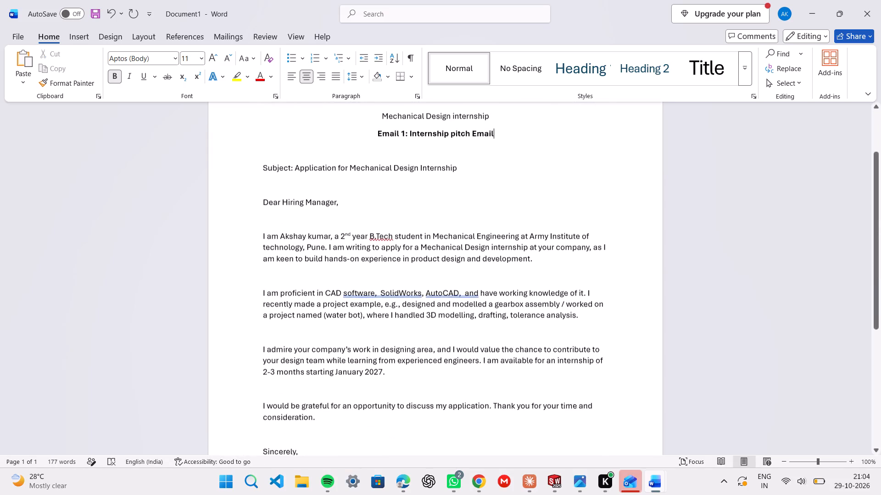
{"action": "left_click", "coordinate": [556, 207]}
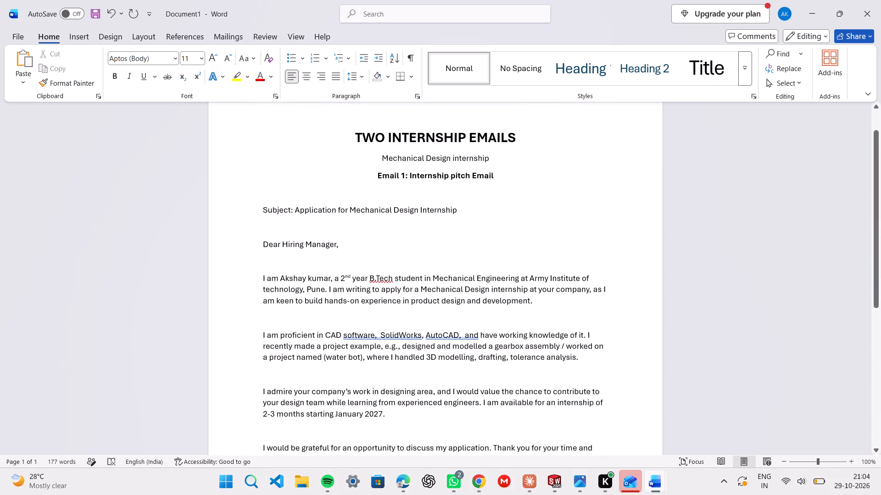
{"action": "key", "text": "ctrl+s"}
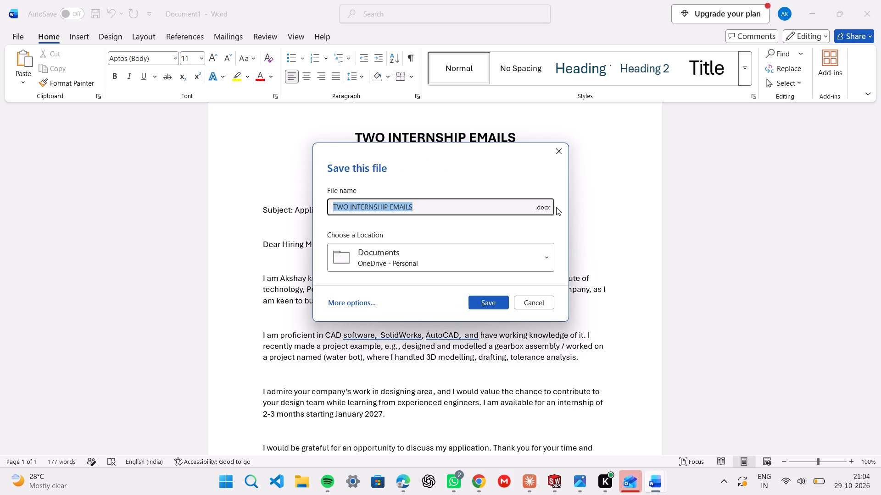
{"action": "left_click", "coordinate": [349, 206]}
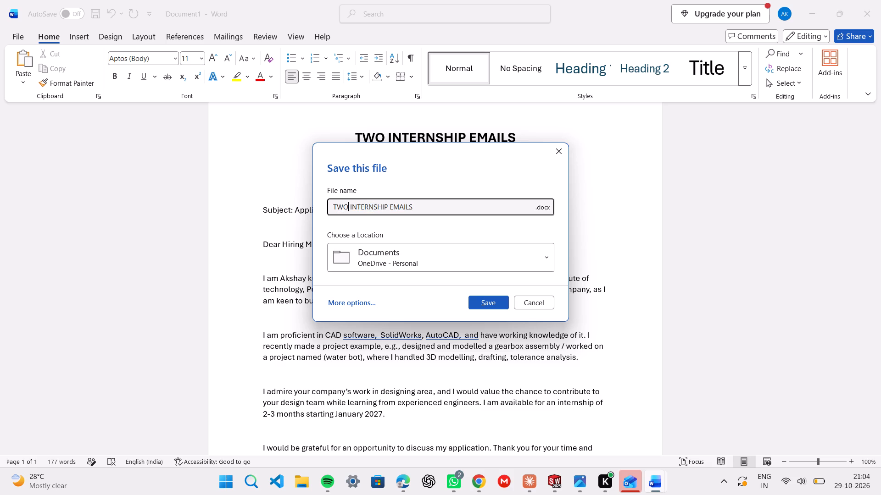
{"action": "key", "text": "BackSpace"}
{"action": "key", "text": "BackSpace"}
{"action": "key", "text": "BackSpace"}
{"action": "left_click", "coordinate": [504, 303]}
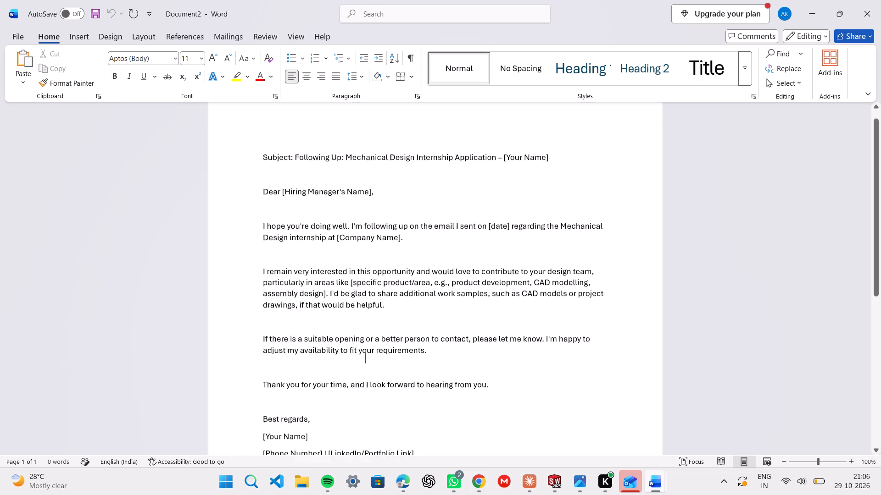
Add a centred bold heading line "EMAIL" above the Subject line of the follow-up email.
{"action": "scroll", "coordinate": [434, 227], "scroll_direction": "up", "scroll_amount": 2}
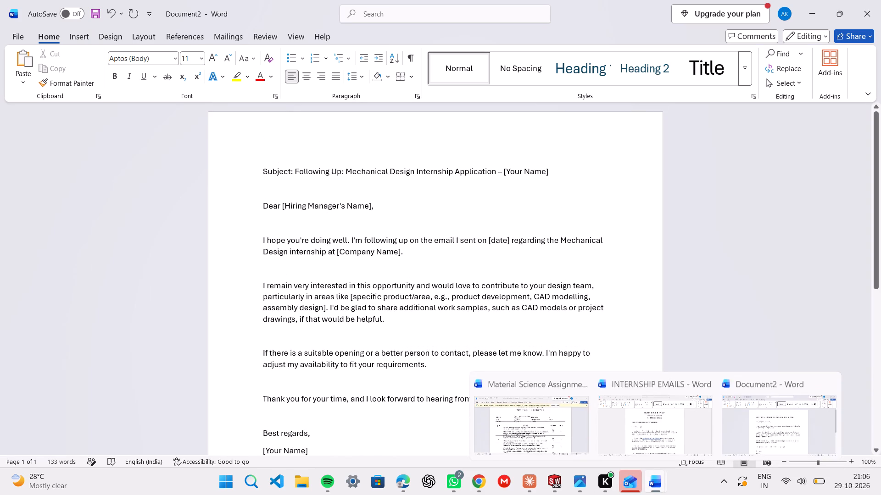
{"action": "left_click", "coordinate": [439, 162]}
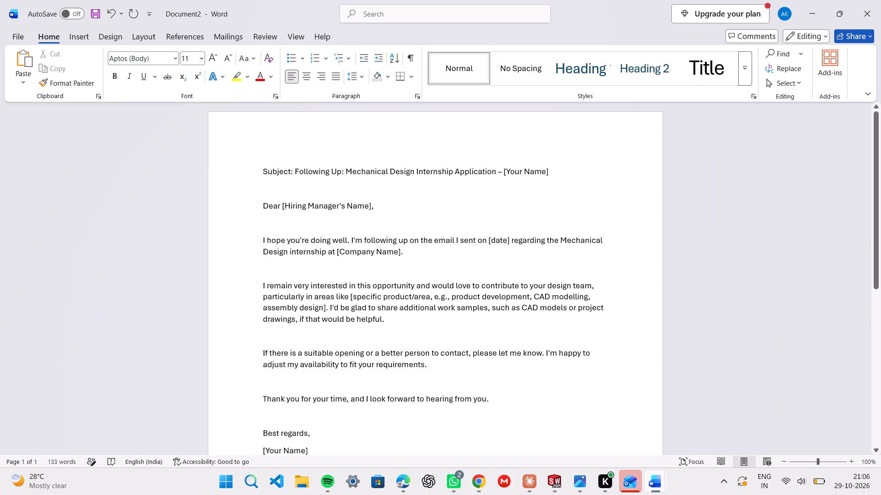
{"action": "left_click", "coordinate": [262, 170]}
{"action": "key", "text": "Return"}
{"action": "key", "text": "Up"}
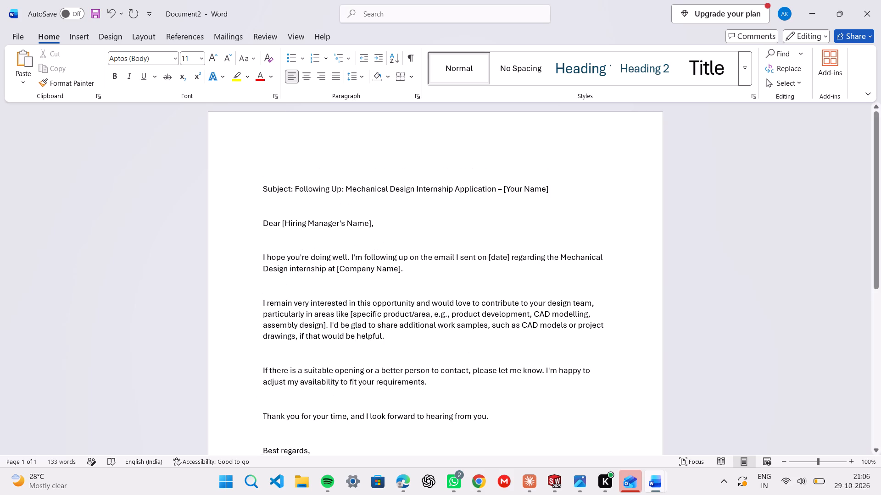
{"action": "left_click", "coordinate": [310, 76]}
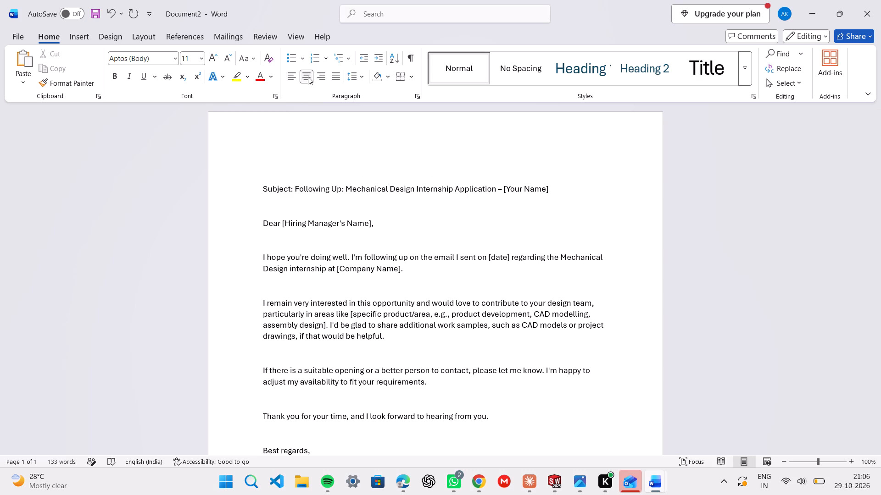
{"action": "key", "text": "shift+e"}
{"action": "key", "text": "BackSpace"}
{"action": "type", "text": "EM"}
{"action": "key", "text": "BackSpace"}
{"action": "key", "text": "BackSpace"}
{"action": "key", "text": "ctrl+b"}
{"action": "type", "text": "EMIA"}
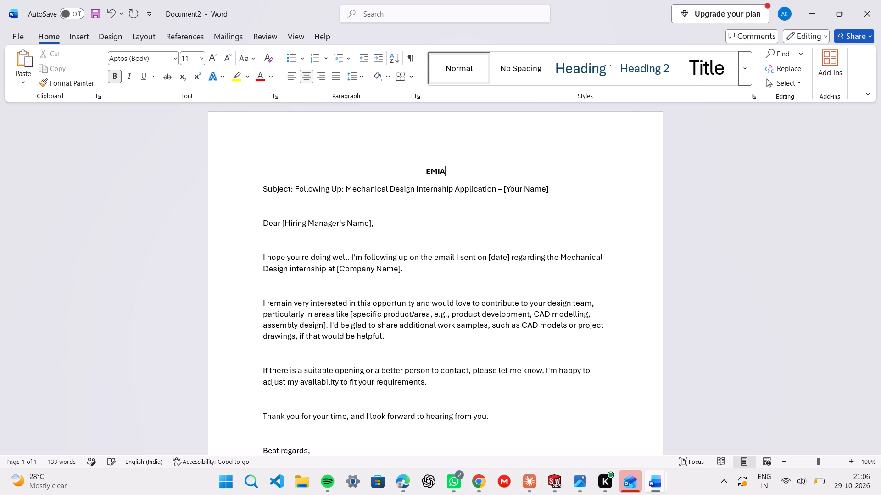
{"action": "key", "text": "BackSpace"}
{"action": "key", "text": "BackSpace"}
{"action": "type", "text": "AIL"}
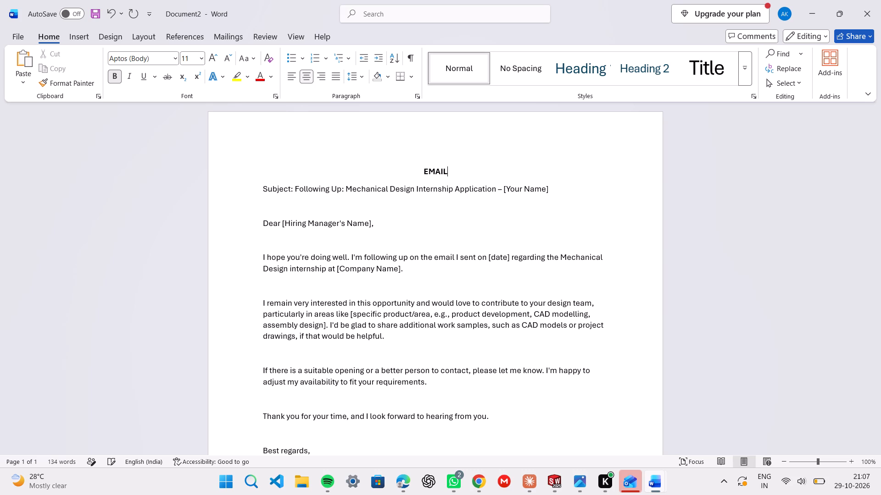
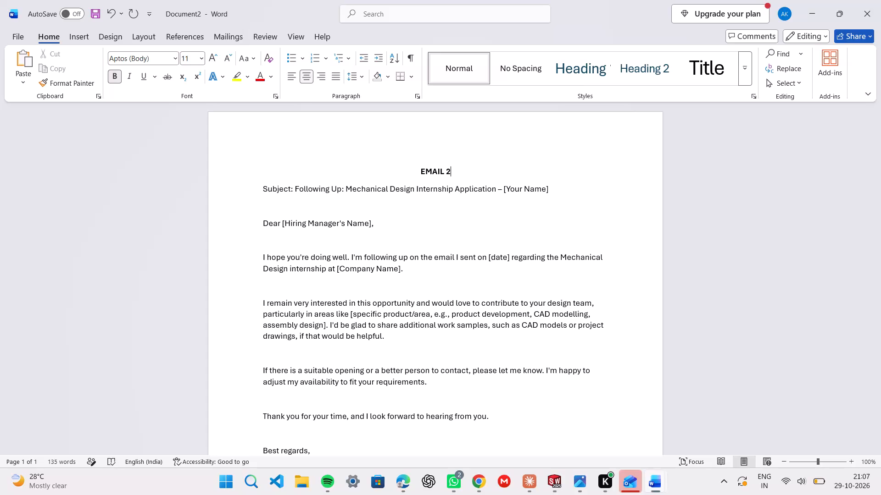
Complete the heading as "EMAIL 2: FOLLOW UP EMAIL AFTER ONE WEEK" and add a blank line below it.
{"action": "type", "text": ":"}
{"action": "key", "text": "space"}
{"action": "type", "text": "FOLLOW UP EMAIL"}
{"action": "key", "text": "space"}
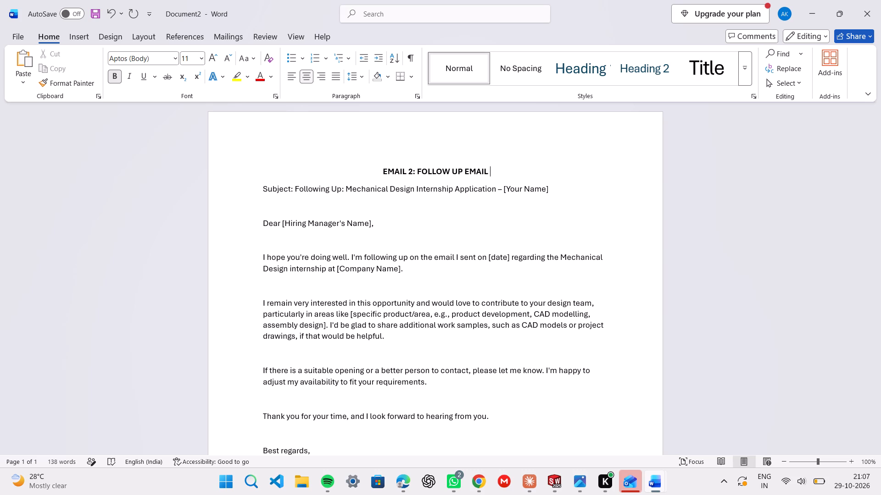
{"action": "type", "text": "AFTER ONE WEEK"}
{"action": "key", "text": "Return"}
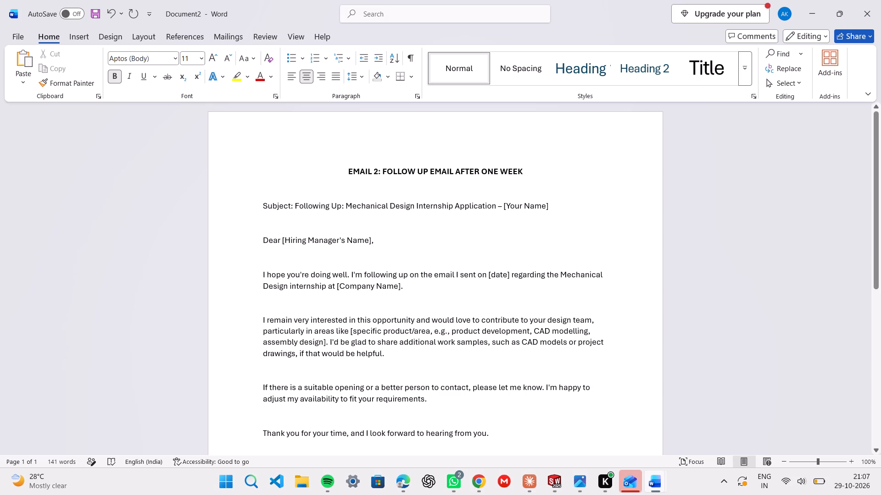
Set the font size of the follow-up email heading to 16.
{"action": "left_click_drag", "start_coordinate": [348, 176], "coordinate": [574, 162]}
{"action": "left_click", "coordinate": [661, 129]}
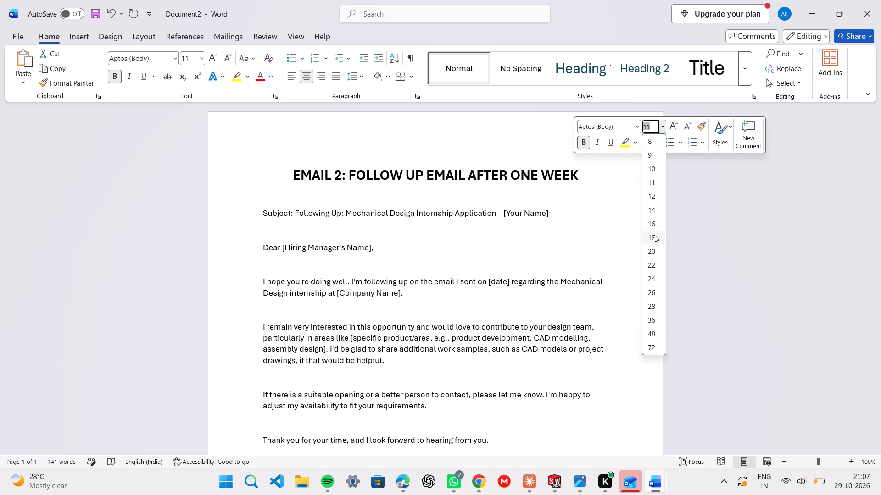
{"action": "left_click", "coordinate": [654, 228]}
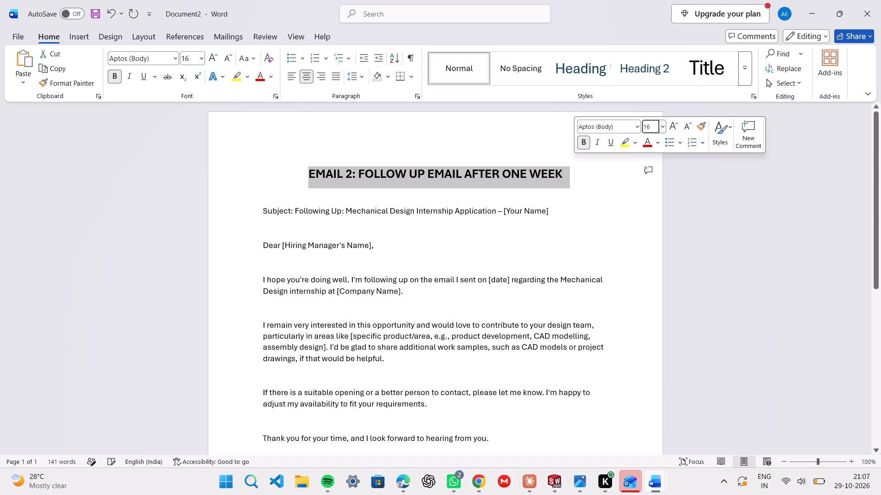
{"action": "left_click", "coordinate": [609, 198]}
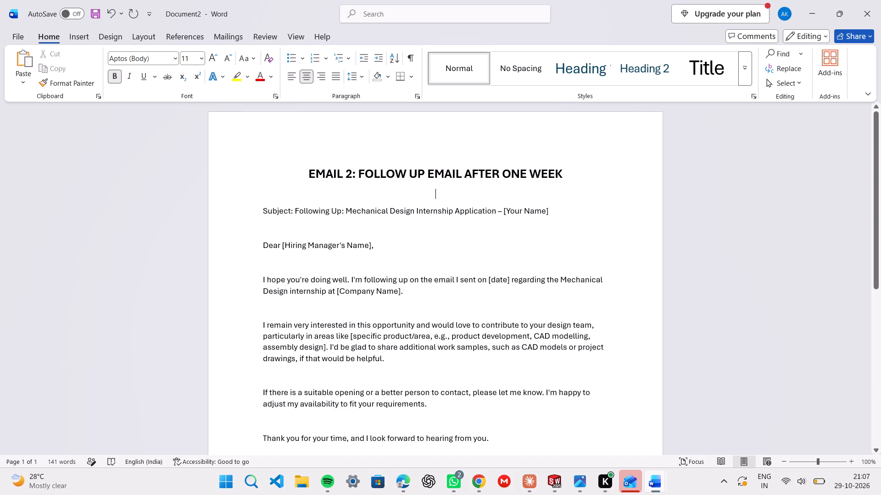
Remove the dash and "[Your Name]" placeholder from the end of the Subject line.
{"action": "left_click", "coordinate": [565, 211]}
{"action": "key", "text": "BackSpace"}
{"action": "key", "text": "BackSpace"}
{"action": "key", "text": "BackSpace"}
{"action": "key", "text": "BackSpace"}
{"action": "key", "text": "BackSpace"}
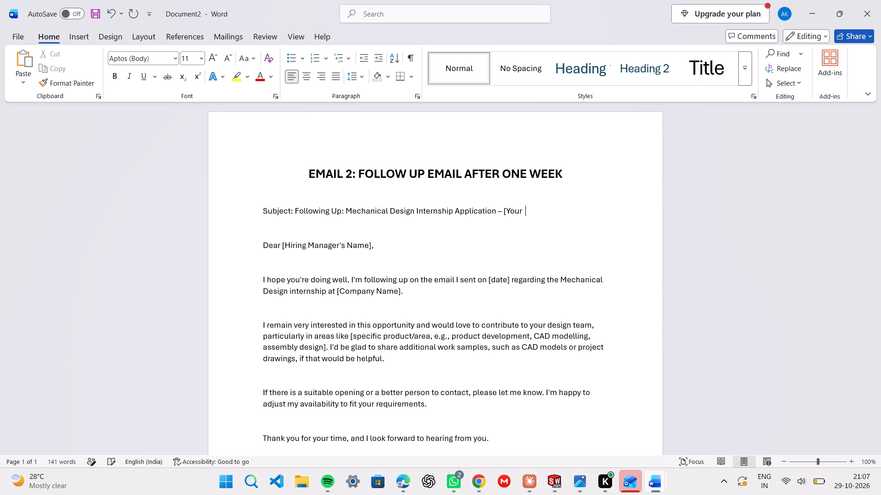
{"action": "key", "text": "BackSpace"}
{"action": "key", "text": "BackSpace"}
{"action": "key", "text": "BackSpace"}
{"action": "key", "text": "BackSpace"}
{"action": "key", "text": "BackSpace"}
{"action": "key", "text": "BackSpace"}
{"action": "key", "text": "BackSpace"}
{"action": "key", "text": "BackSpace"}
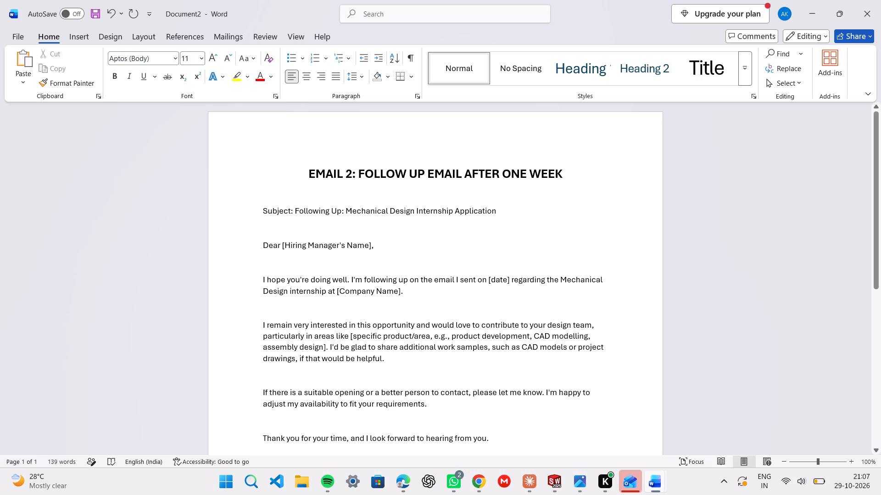
Change the greeting to "Dear Hiring Manager's," by removing the brackets and the word "Name".
{"action": "left_click", "coordinate": [284, 243]}
{"action": "key", "text": "BackSpace"}
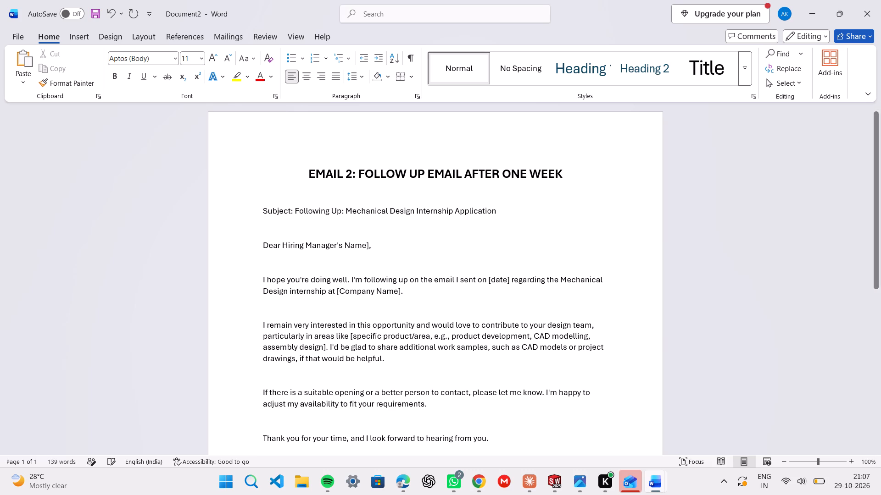
{"action": "key", "text": "Right"}
{"action": "key", "text": "Right"}
{"action": "key", "text": "Right"}
{"action": "key", "text": "Right"}
{"action": "key", "text": "Right"}
{"action": "key", "text": "Right"}
{"action": "key", "text": "Right"}
{"action": "key", "text": "Right"}
{"action": "key", "text": "Right"}
{"action": "key", "text": "Right"}
{"action": "key", "text": "Right"}
{"action": "key", "text": "Right"}
{"action": "key", "text": "Right"}
{"action": "key", "text": "Right"}
{"action": "key", "text": "Right"}
{"action": "key", "text": "Right"}
{"action": "key", "text": "Right"}
{"action": "key", "text": "Right"}
{"action": "key", "text": "Right"}
{"action": "key", "text": "Right"}
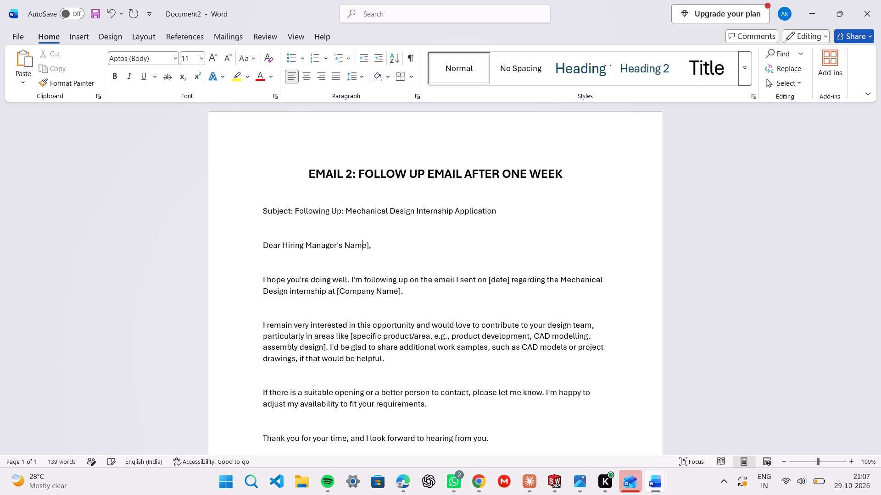
{"action": "key", "text": "Right"}
{"action": "key", "text": "Right"}
{"action": "key", "text": "BackSpace"}
{"action": "key", "text": "BackSpace"}
{"action": "key", "text": "BackSpace"}
{"action": "key", "text": "BackSpace"}
{"action": "key", "text": "BackSpace"}
{"action": "key", "text": "BackSpace"}
Delete the blank line between the Subject line and the greeting.
{"action": "key", "text": "Up"}
{"action": "key", "text": "BackSpace"}
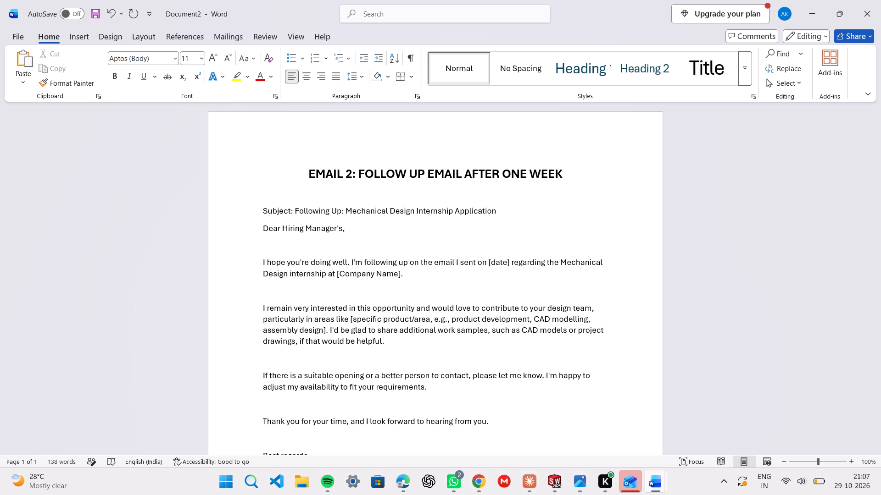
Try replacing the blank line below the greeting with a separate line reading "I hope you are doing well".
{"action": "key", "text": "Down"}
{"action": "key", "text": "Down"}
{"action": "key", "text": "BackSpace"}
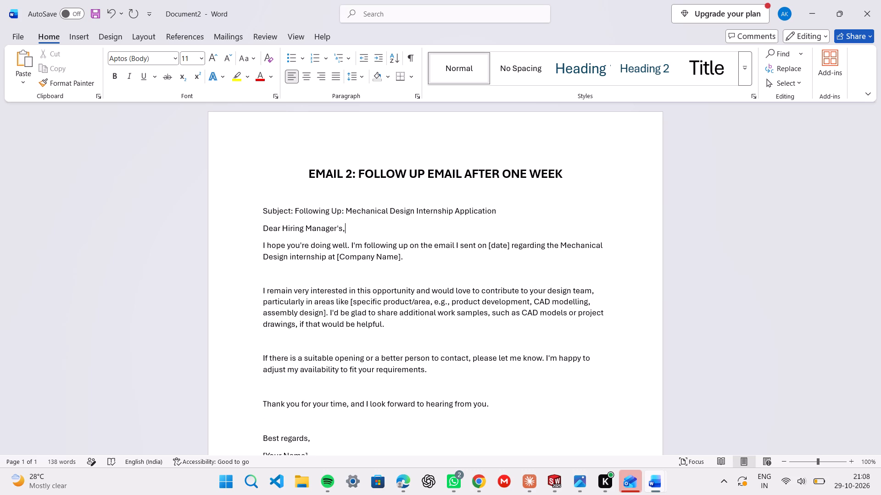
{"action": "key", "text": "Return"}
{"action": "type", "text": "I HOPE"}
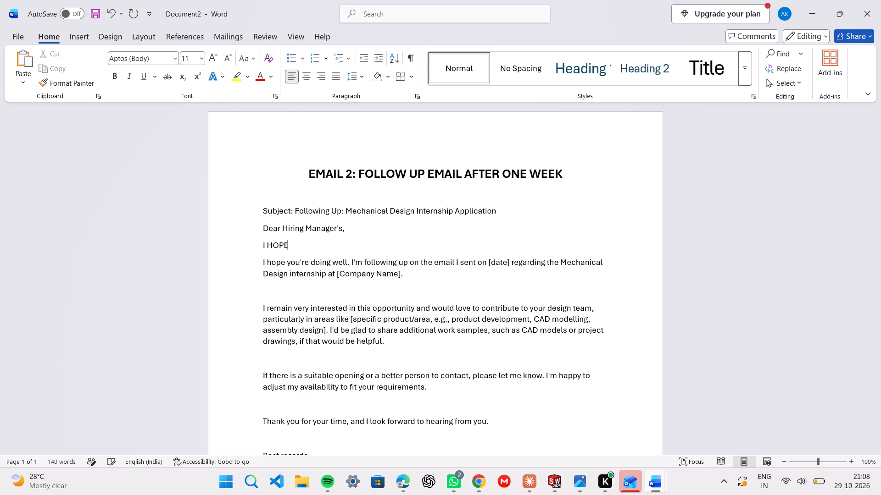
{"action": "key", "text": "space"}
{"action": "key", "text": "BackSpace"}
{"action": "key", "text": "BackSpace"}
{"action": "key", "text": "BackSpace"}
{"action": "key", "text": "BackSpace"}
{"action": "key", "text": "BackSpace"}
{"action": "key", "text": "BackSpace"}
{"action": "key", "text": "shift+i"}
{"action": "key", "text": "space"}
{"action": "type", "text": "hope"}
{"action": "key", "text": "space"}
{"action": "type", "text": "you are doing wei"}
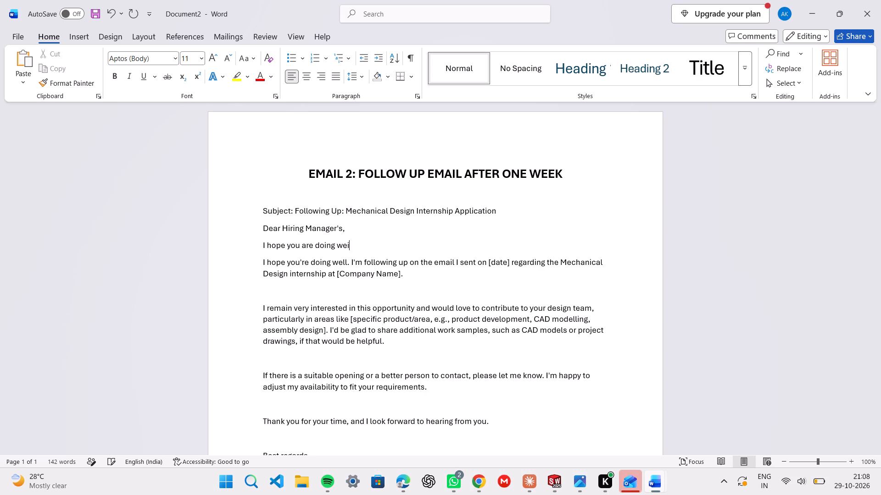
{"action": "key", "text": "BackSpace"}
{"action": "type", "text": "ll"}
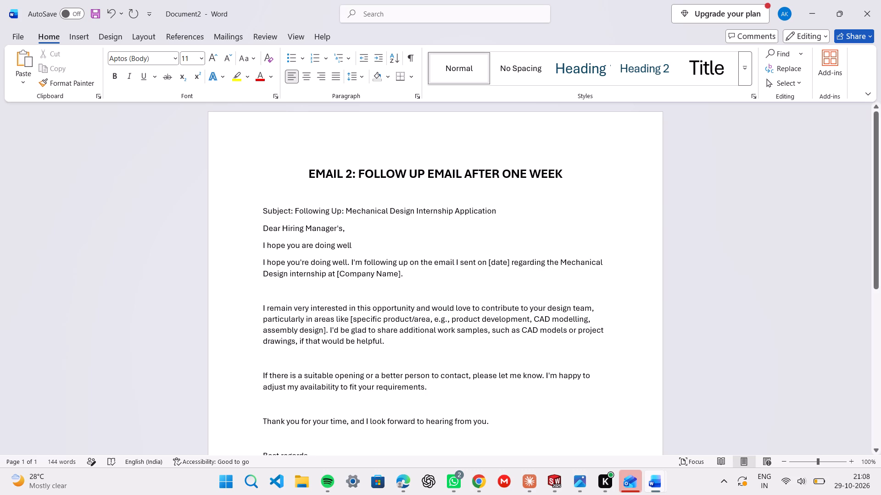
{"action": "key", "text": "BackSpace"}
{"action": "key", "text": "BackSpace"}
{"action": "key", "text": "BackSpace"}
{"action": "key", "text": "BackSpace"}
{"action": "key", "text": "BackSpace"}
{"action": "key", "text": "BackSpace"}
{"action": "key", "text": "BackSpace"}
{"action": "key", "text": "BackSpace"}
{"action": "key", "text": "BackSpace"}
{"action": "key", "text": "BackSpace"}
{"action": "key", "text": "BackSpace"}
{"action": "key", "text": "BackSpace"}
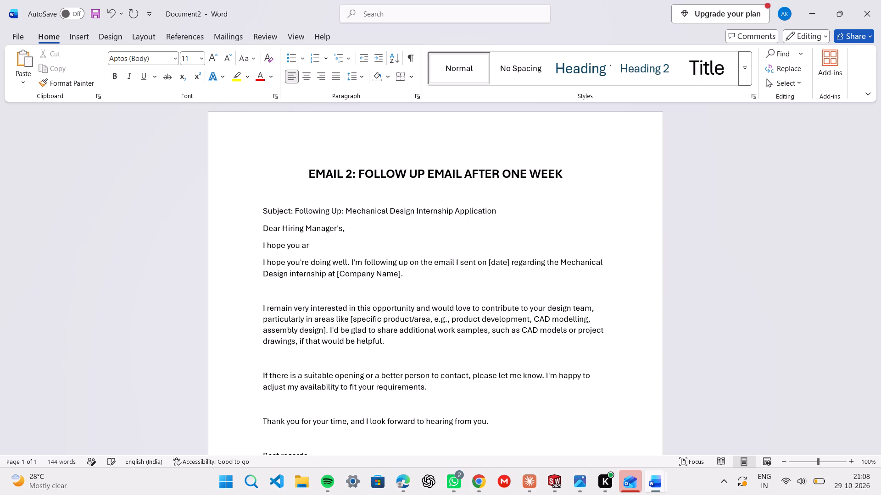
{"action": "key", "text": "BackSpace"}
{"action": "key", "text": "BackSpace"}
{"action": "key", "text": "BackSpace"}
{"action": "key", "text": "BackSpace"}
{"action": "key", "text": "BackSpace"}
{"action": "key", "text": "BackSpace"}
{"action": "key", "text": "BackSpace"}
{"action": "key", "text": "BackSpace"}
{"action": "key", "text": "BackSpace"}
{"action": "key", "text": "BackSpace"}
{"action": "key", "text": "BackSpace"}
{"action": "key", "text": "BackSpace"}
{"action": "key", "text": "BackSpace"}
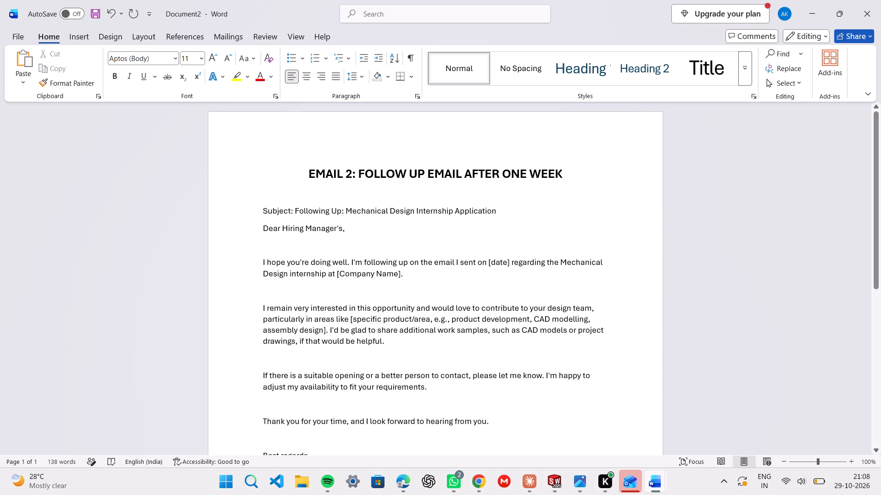
Replace "on [date]" in the opening paragraph with "one week ago".
{"action": "left_click", "coordinate": [508, 265]}
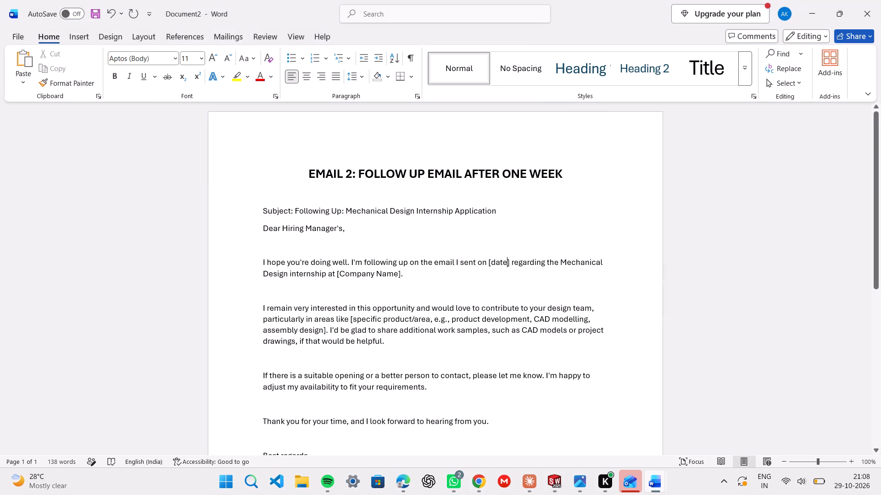
{"action": "key", "text": "BackSpace"}
{"action": "key", "text": "BackSpace"}
{"action": "key", "text": "BackSpace"}
{"action": "key", "text": "BackSpace"}
{"action": "key", "text": "BackSpace"}
{"action": "key", "text": "BackSpace"}
{"action": "key", "text": "BackSpace"}
{"action": "key", "text": "BackSpace"}
{"action": "key", "text": "BackSpace"}
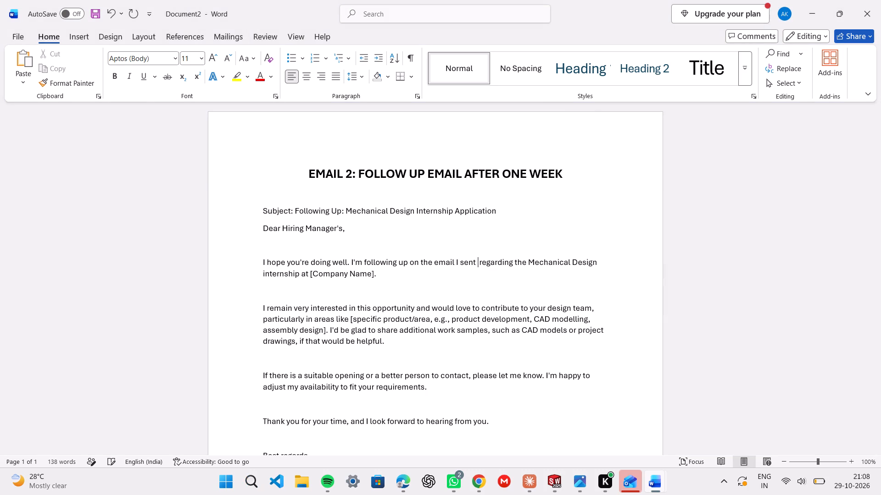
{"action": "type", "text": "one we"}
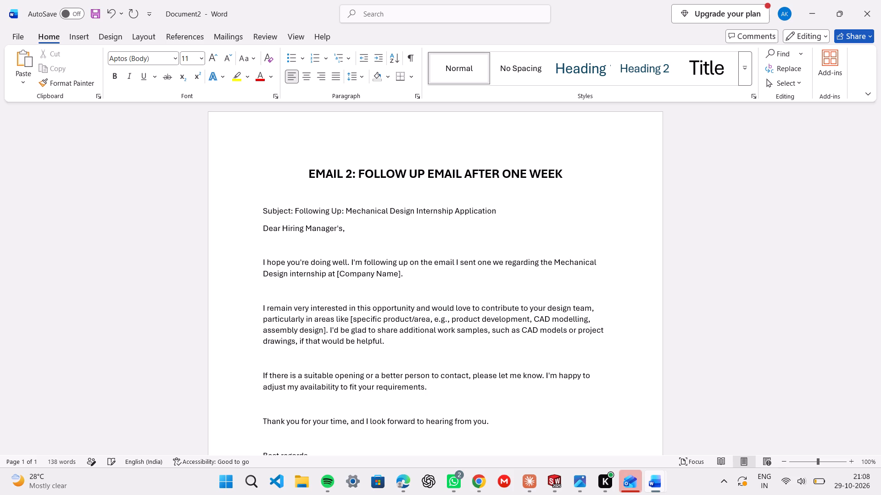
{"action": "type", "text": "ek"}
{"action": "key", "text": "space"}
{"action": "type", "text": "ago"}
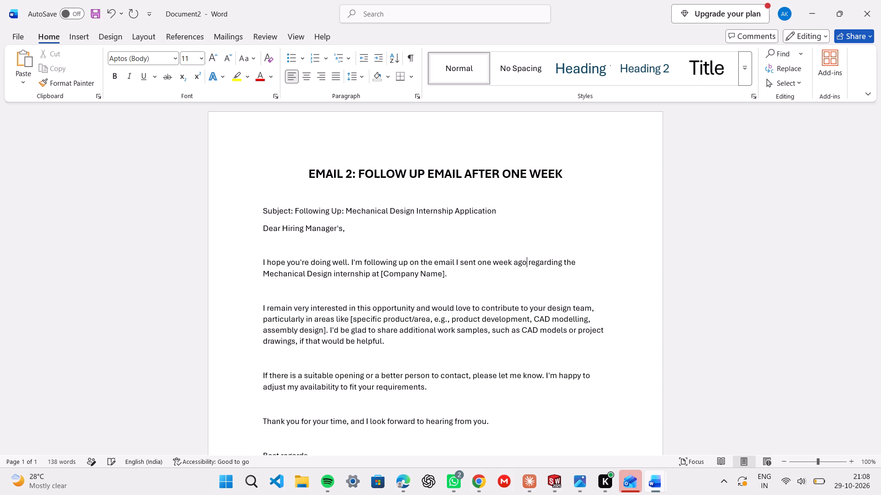
Remove "at [Company Name]" from the opening paragraph so the sentence ends with "Mechanical Design internship.".
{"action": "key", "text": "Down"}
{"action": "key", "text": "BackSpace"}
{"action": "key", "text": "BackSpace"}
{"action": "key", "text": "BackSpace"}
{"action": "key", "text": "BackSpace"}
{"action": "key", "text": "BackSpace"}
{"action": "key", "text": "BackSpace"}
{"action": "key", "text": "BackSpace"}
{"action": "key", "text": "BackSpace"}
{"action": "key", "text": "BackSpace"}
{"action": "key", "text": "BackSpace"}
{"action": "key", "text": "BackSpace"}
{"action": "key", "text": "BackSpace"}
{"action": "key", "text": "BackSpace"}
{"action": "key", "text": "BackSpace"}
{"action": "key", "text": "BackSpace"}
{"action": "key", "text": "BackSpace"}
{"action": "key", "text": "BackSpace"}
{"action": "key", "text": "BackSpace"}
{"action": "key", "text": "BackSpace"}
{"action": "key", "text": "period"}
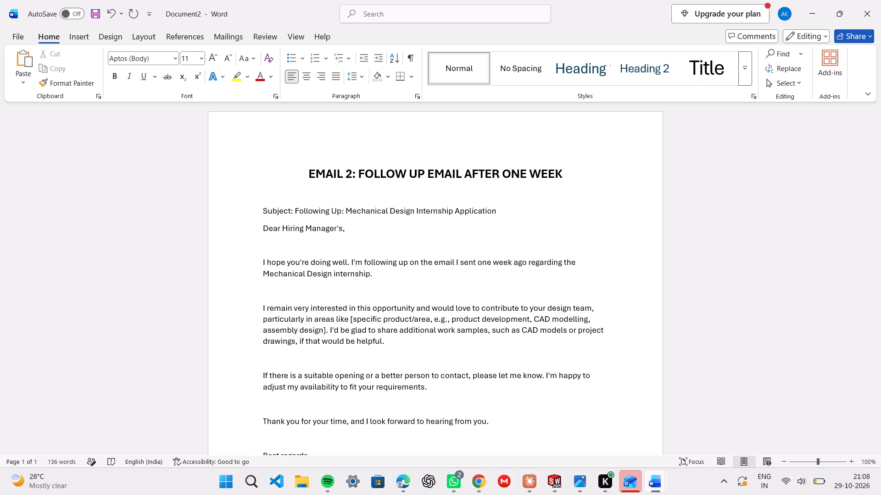
Remove the placeholder text "[specific product/area, e.g.," from the second paragraph so it reads "in areas like product development".
{"action": "scroll", "coordinate": [478, 315], "scroll_direction": "down", "scroll_amount": 1}
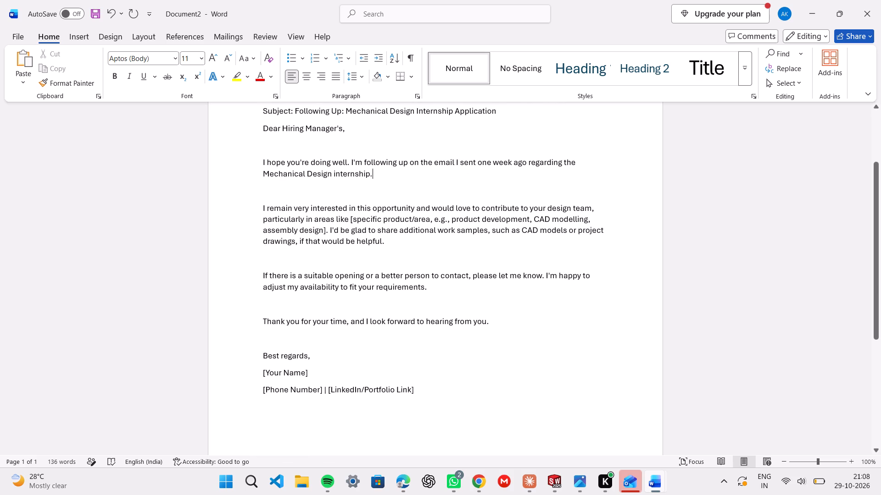
{"action": "left_click", "coordinate": [452, 222]}
{"action": "key", "text": "BackSpace"}
{"action": "key", "text": "BackSpace"}
{"action": "key", "text": "BackSpace"}
{"action": "key", "text": "BackSpace"}
{"action": "key", "text": "BackSpace"}
{"action": "key", "text": "BackSpace"}
{"action": "key", "text": "BackSpace"}
{"action": "key", "text": "BackSpace"}
{"action": "key", "text": "BackSpace"}
{"action": "key", "text": "BackSpace"}
{"action": "key", "text": "BackSpace"}
{"action": "key", "text": "BackSpace"}
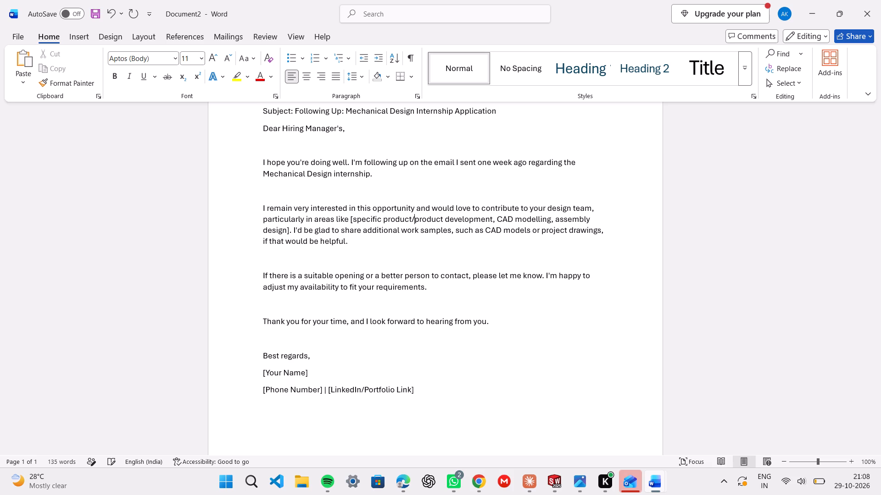
{"action": "key", "text": "BackSpace"}
{"action": "key", "text": "BackSpace"}
{"action": "key", "text": "BackSpace"}
{"action": "key", "text": "BackSpace"}
{"action": "key", "text": "BackSpace"}
{"action": "key", "text": "BackSpace"}
{"action": "key", "text": "BackSpace"}
{"action": "key", "text": "BackSpace"}
{"action": "key", "text": "BackSpace"}
{"action": "key", "text": "BackSpace"}
{"action": "key", "text": "BackSpace"}
{"action": "key", "text": "BackSpace"}
{"action": "key", "text": "BackSpace"}
{"action": "key", "text": "BackSpace"}
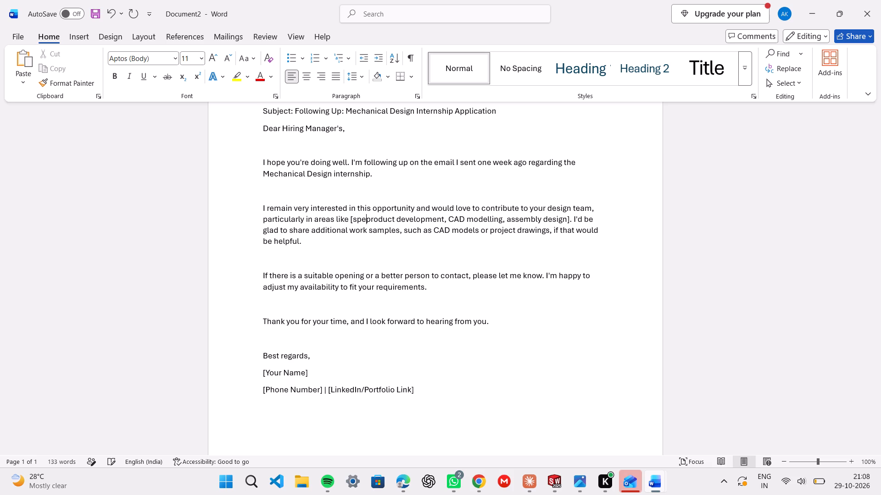
{"action": "key", "text": "BackSpace"}
{"action": "key", "text": "BackSpace"}
{"action": "key", "text": "BackSpace"}
{"action": "key", "text": "BackSpace"}
{"action": "key", "text": "BackSpace"}
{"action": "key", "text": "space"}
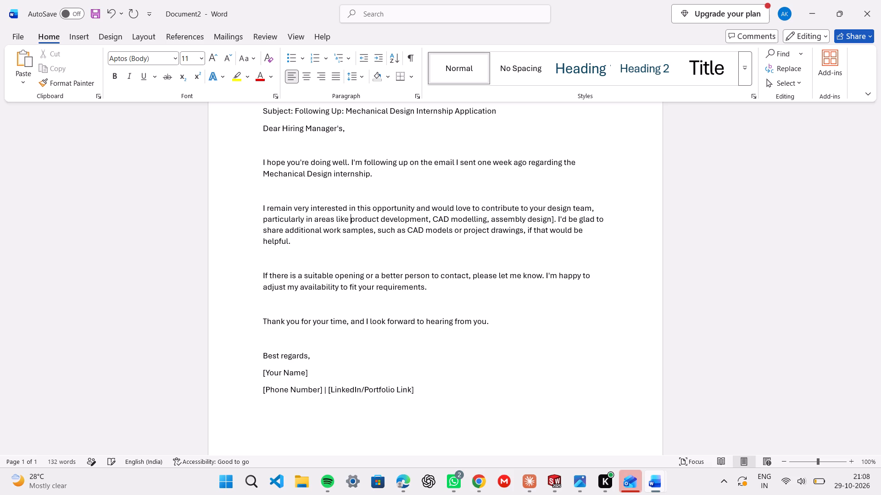
Delete the leftover closing bracket after "assembly design" in the second paragraph.
{"action": "key", "text": "Right"}
{"action": "key", "text": "Right"}
{"action": "key", "text": "Right"}
{"action": "key", "text": "Right"}
{"action": "key", "text": "Right"}
{"action": "key", "text": "Right"}
{"action": "key", "text": "Right"}
{"action": "key", "text": "Right"}
{"action": "key", "text": "Right"}
{"action": "key", "text": "Right"}
{"action": "key", "text": "Right"}
{"action": "key", "text": "Right"}
{"action": "key", "text": "Right"}
{"action": "key", "text": "Right"}
{"action": "key", "text": "Right"}
{"action": "key", "text": "Right"}
{"action": "key", "text": "Right"}
{"action": "key", "text": "Right"}
{"action": "key", "text": "Right"}
{"action": "key", "text": "Right"}
{"action": "key", "text": "Right"}
{"action": "key", "text": "Right"}
{"action": "key", "text": "Right"}
{"action": "key", "text": "Right"}
{"action": "key", "text": "Right"}
{"action": "key", "text": "Right"}
{"action": "key", "text": "Right"}
{"action": "key", "text": "Right"}
{"action": "key", "text": "Right"}
{"action": "key", "text": "Right"}
{"action": "key", "text": "Right"}
{"action": "key", "text": "Right"}
{"action": "key", "text": "Right"}
{"action": "key", "text": "Right"}
{"action": "key", "text": "Right"}
{"action": "key", "text": "Right"}
{"action": "key", "text": "BackSpace"}
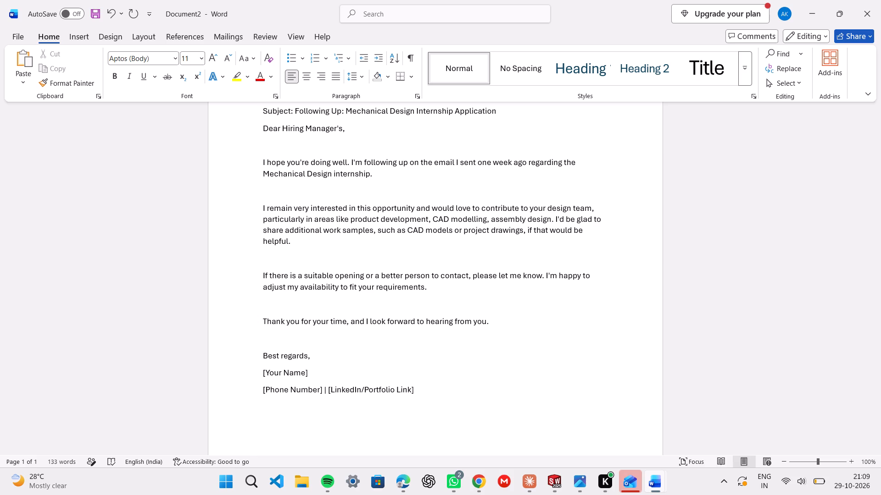
Replace the "[Your Name]" placeholder below "Best regards," with the applicant's name.
{"action": "key", "text": "Right"}
{"action": "key", "text": "Down"}
{"action": "key", "text": "Down"}
{"action": "key", "text": "Down"}
{"action": "key", "text": "Down"}
{"action": "key", "text": "Down"}
{"action": "key", "text": "Down"}
{"action": "key", "text": "Down"}
{"action": "key", "text": "Down"}
{"action": "key", "text": "Down"}
{"action": "key", "text": "BackSpace"}
{"action": "key", "text": "BackSpace"}
{"action": "key", "text": "BackSpace"}
{"action": "key", "text": "BackSpace"}
{"action": "key", "text": "BackSpace"}
{"action": "key", "text": "BackSpace"}
{"action": "key", "text": "BackSpace"}
{"action": "key", "text": "BackSpace"}
{"action": "key", "text": "BackSpace"}
{"action": "key", "text": "BackSpace"}
{"action": "key", "text": "BackSpace"}
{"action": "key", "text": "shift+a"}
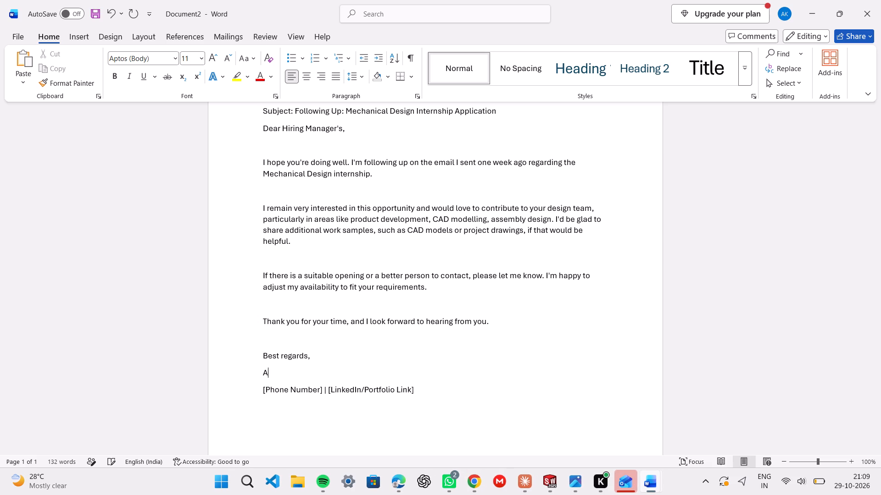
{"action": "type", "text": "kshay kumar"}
Add a signature line reading "Mechanical Engineering student" below the applicant's name.
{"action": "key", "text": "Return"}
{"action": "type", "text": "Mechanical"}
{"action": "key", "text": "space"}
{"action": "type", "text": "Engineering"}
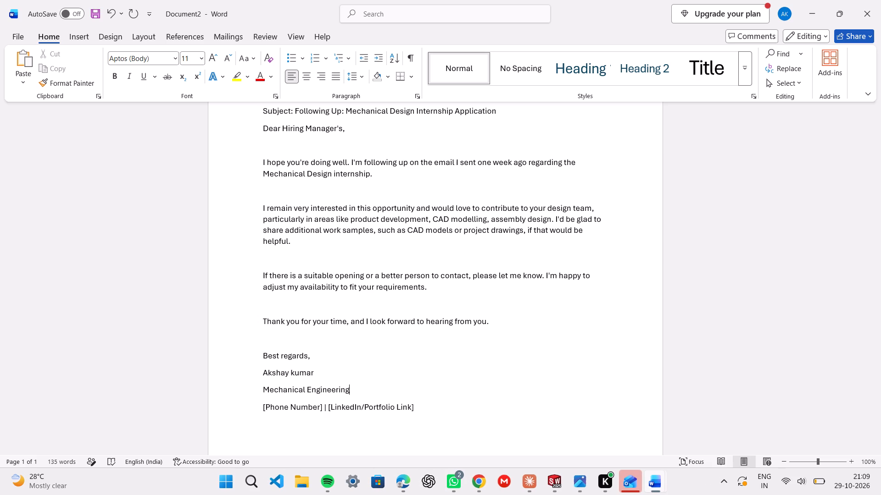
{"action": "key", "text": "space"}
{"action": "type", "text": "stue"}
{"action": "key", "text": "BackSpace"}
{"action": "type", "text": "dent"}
Add a signature line with "Army institute of Technology," and its city below the "Mechanical Engineering student" line.
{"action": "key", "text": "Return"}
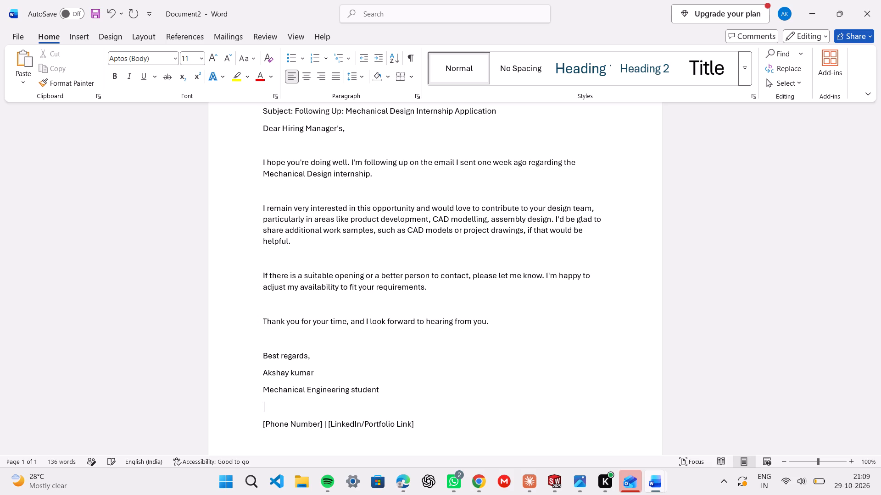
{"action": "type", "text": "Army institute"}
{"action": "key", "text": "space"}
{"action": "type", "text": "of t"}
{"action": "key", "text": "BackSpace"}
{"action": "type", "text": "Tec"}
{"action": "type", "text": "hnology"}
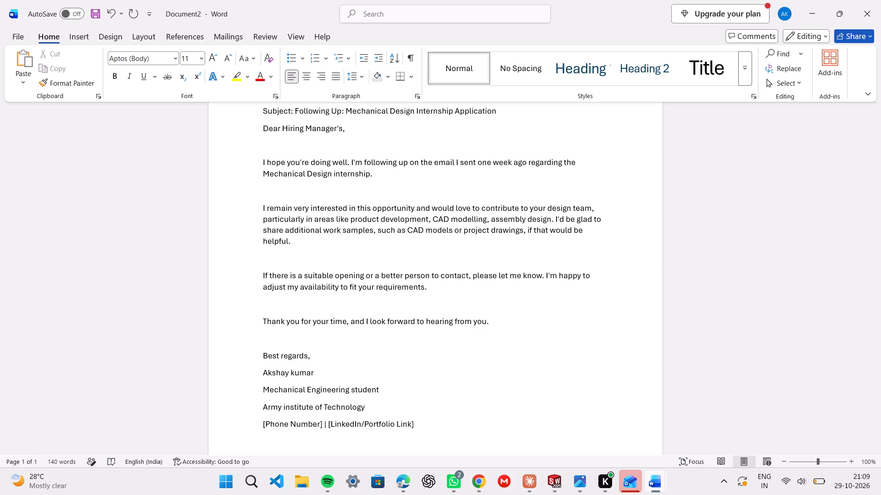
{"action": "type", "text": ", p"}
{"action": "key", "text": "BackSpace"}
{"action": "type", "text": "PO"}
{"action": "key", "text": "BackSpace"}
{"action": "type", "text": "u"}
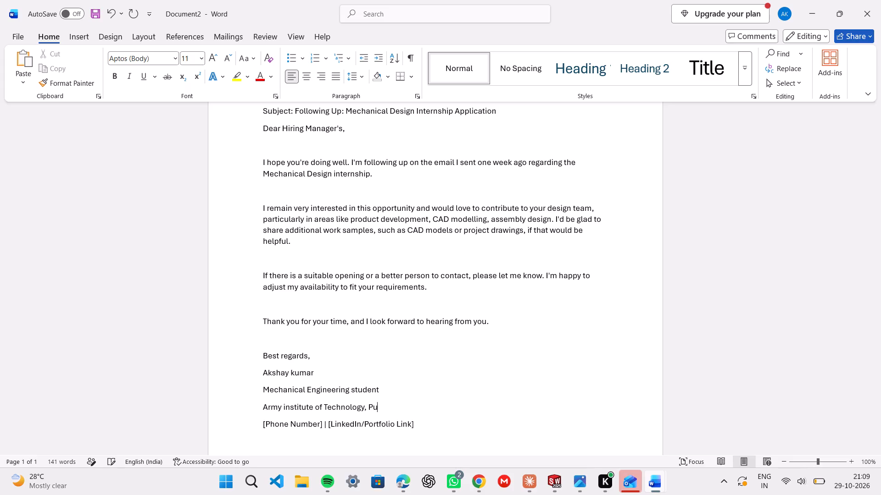
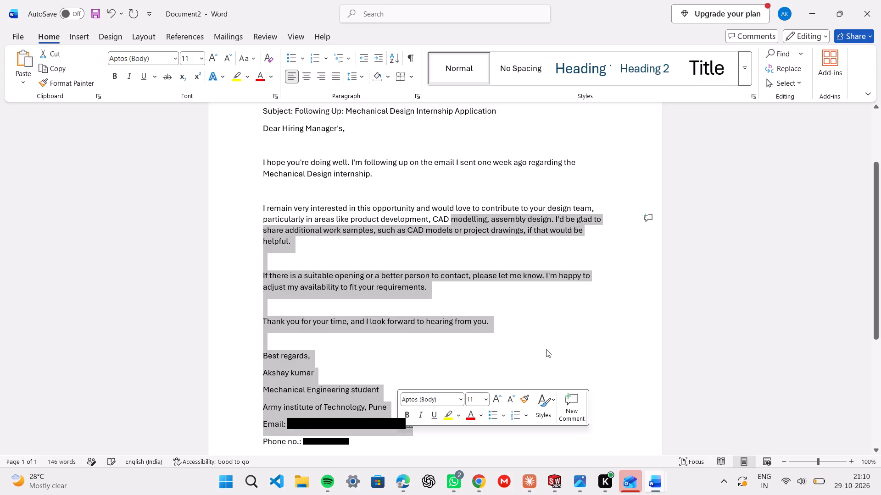
Deselect the letter text and start saving the new follow-up email document as a file.
{"action": "left_click", "coordinate": [546, 348]}
{"action": "scroll", "coordinate": [546, 348], "scroll_direction": "up", "scroll_amount": 2}
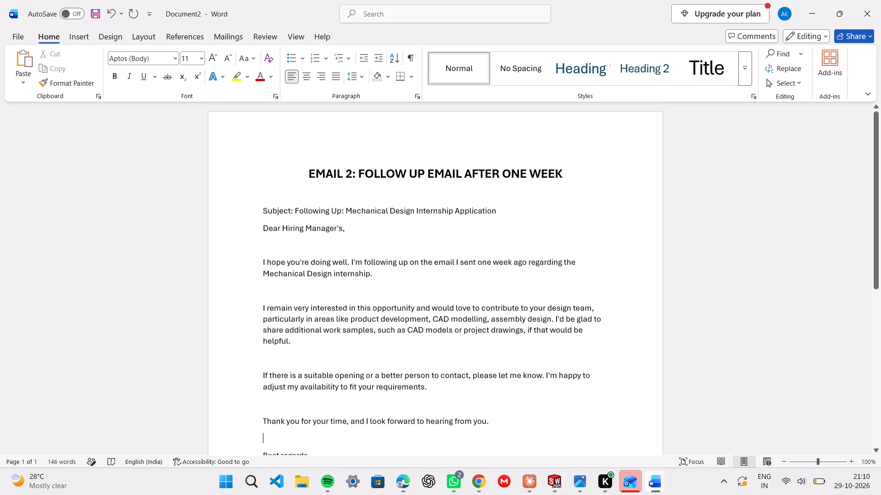
{"action": "key", "text": "ctrl+s"}
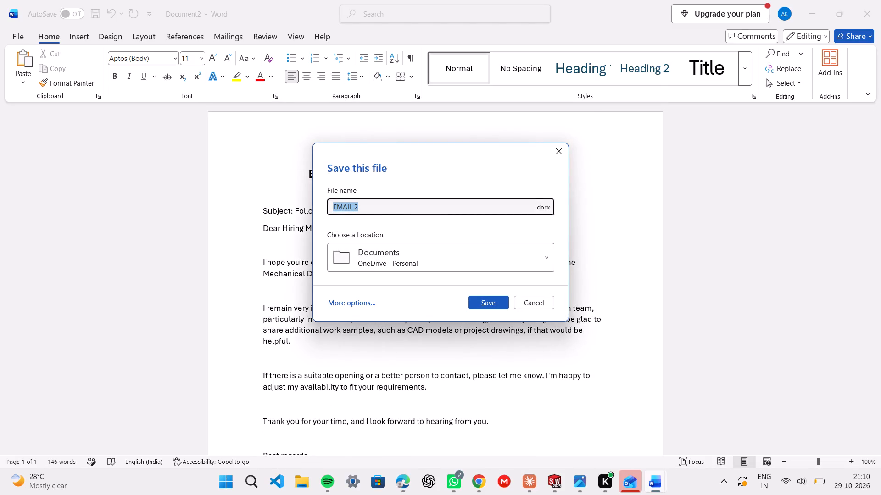
Save the document as "follow up email" in the OneDrive Documents folder.
{"action": "key", "text": "BackSpace"}
{"action": "type", "text": "follow u"}
{"action": "key", "text": "space"}
{"action": "key", "text": "BackSpace"}
{"action": "type", "text": "p email"}
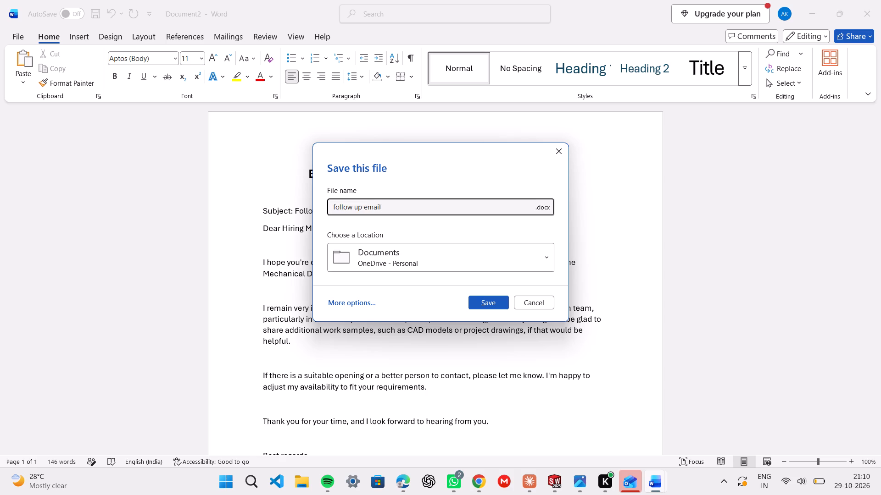
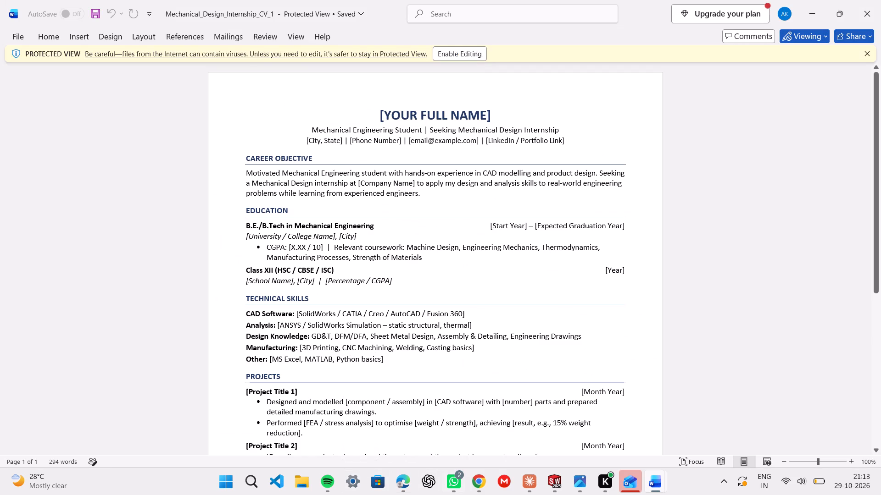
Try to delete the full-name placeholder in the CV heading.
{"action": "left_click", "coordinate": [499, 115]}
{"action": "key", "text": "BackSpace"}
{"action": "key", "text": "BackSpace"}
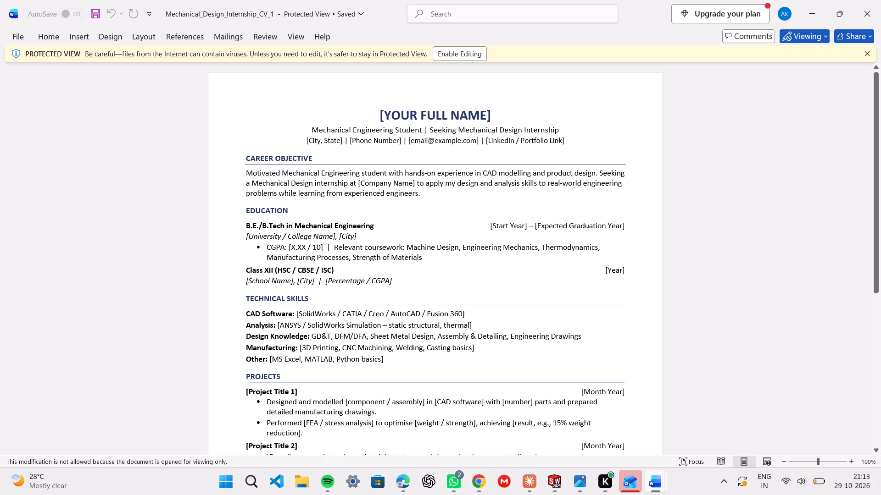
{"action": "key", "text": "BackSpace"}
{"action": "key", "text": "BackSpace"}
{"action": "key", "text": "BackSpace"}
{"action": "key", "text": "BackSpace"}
Enable editing for the protected CV document.
{"action": "left_click", "coordinate": [484, 51]}
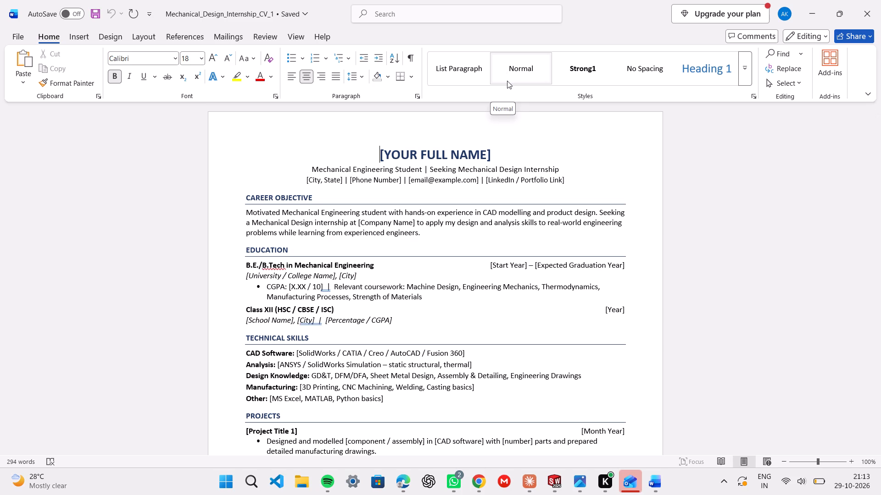
Replace the [YOUR FULL NAME] placeholder in the CV heading with the applicant's full name in capitals.
{"action": "left_click", "coordinate": [505, 159]}
{"action": "key", "text": "BackSpace"}
{"action": "key", "text": "BackSpace"}
{"action": "key", "text": "BackSpace"}
{"action": "key", "text": "BackSpace"}
{"action": "key", "text": "BackSpace"}
{"action": "key", "text": "BackSpace"}
{"action": "key", "text": "BackSpace"}
{"action": "key", "text": "BackSpace"}
{"action": "key", "text": "BackSpace"}
{"action": "key", "text": "BackSpace"}
{"action": "key", "text": "BackSpace"}
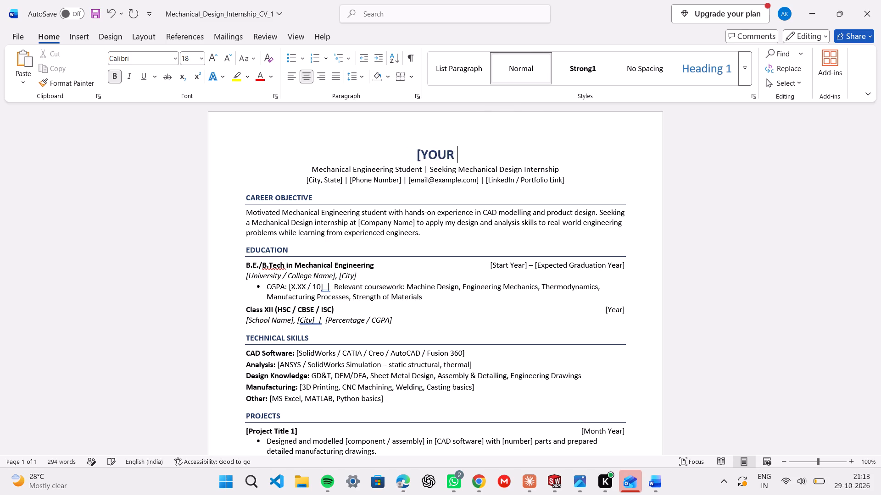
{"action": "key", "text": "BackSpace"}
{"action": "key", "text": "BackSpace"}
{"action": "key", "text": "BackSpace"}
{"action": "key", "text": "BackSpace"}
{"action": "key", "text": "BackSpace"}
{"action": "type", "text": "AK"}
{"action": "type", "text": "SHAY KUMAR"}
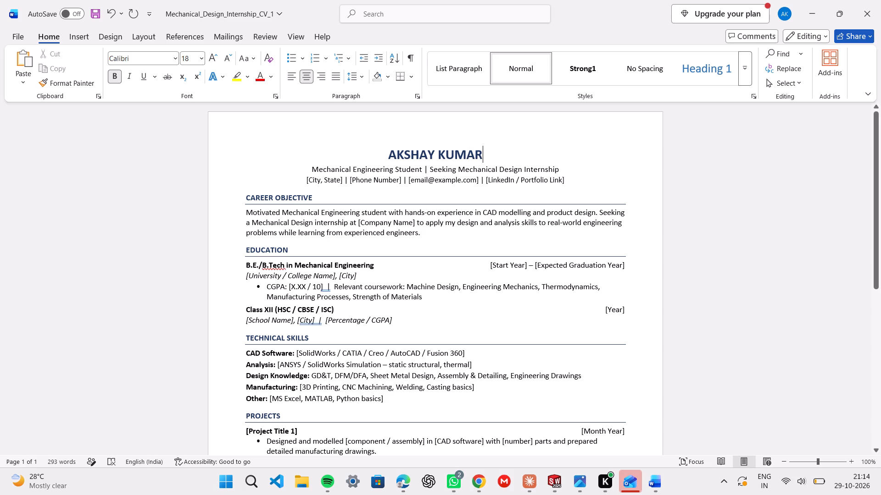
Select the text "Seeking Mechanical Design Internship" in the line below the applicant's name.
{"action": "left_click_drag", "start_coordinate": [429, 169], "coordinate": [561, 166]}
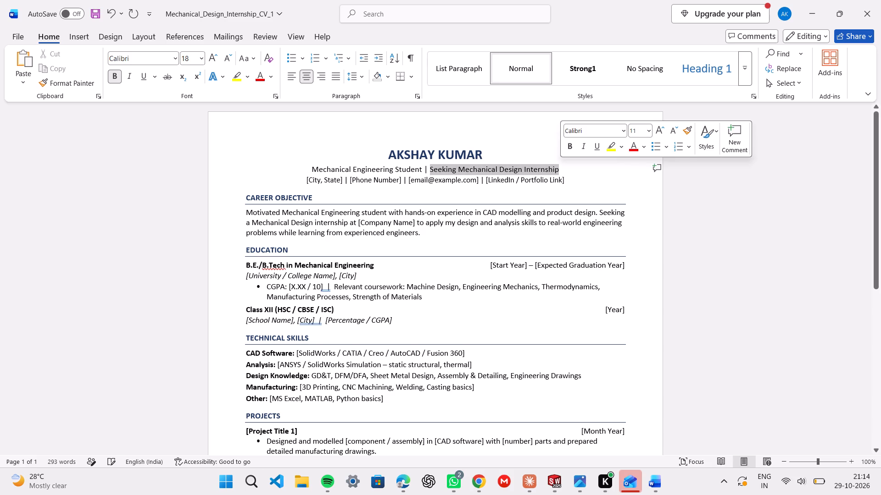
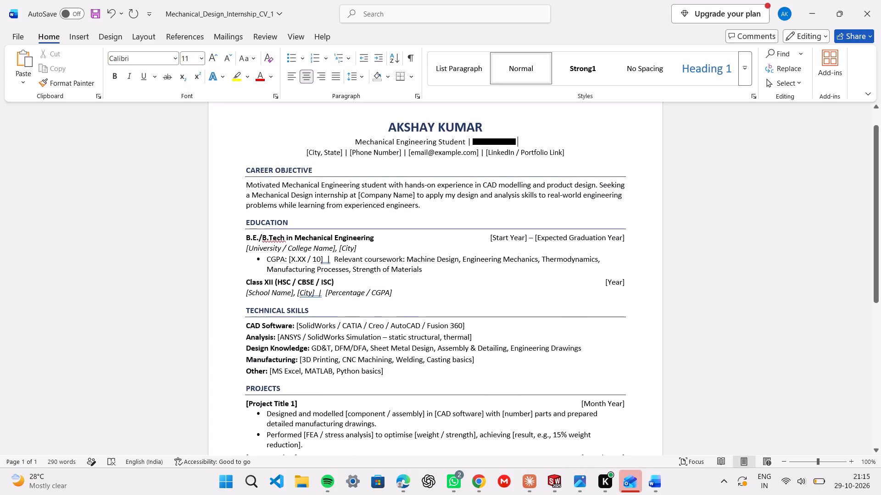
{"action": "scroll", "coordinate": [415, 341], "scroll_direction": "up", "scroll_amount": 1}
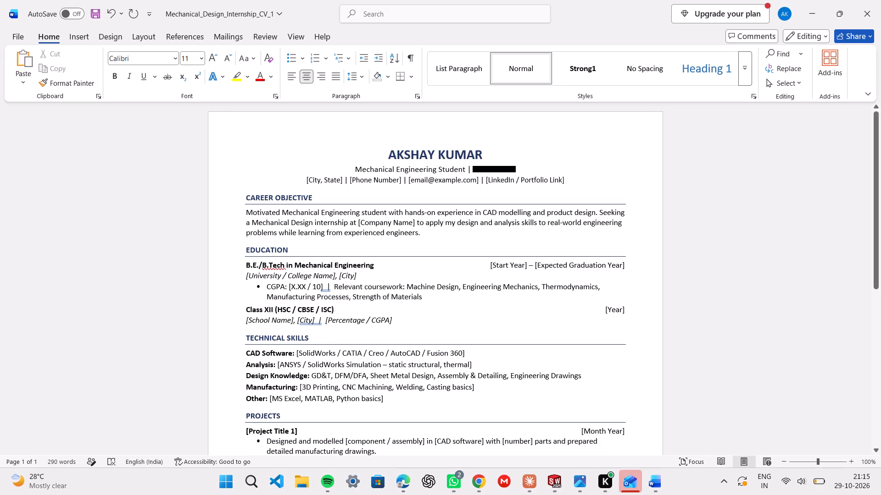